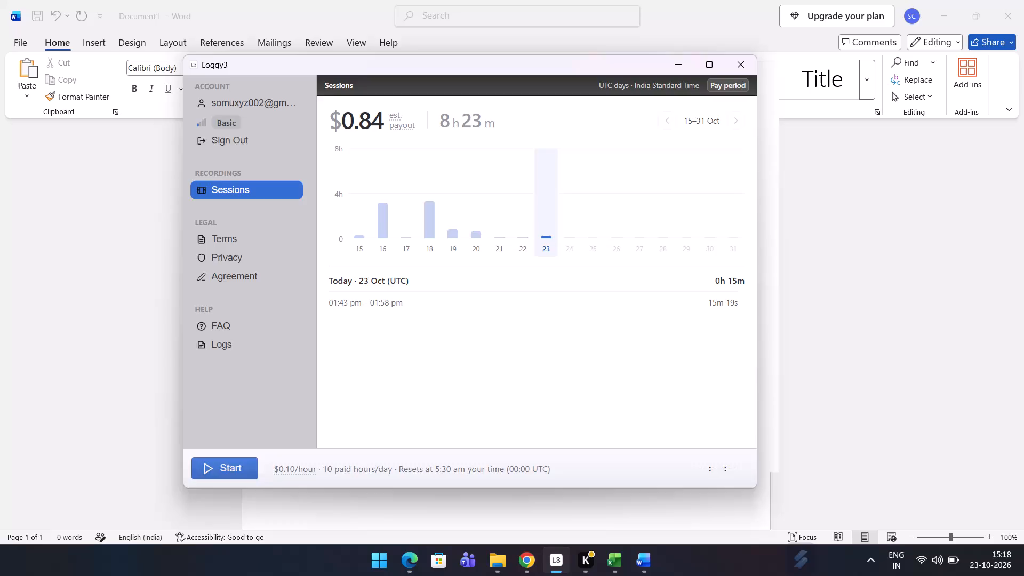
# Switch to the blank Word document and apply the Title style to its first line.
pyautogui.click(821, 399)
pyautogui.click(353, 206)
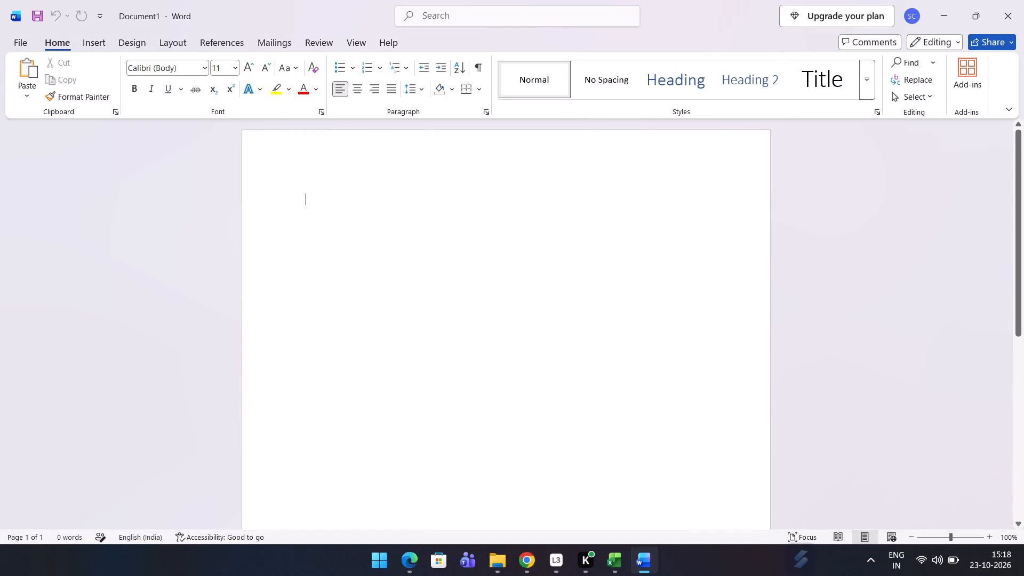
pyautogui.click(822, 77)
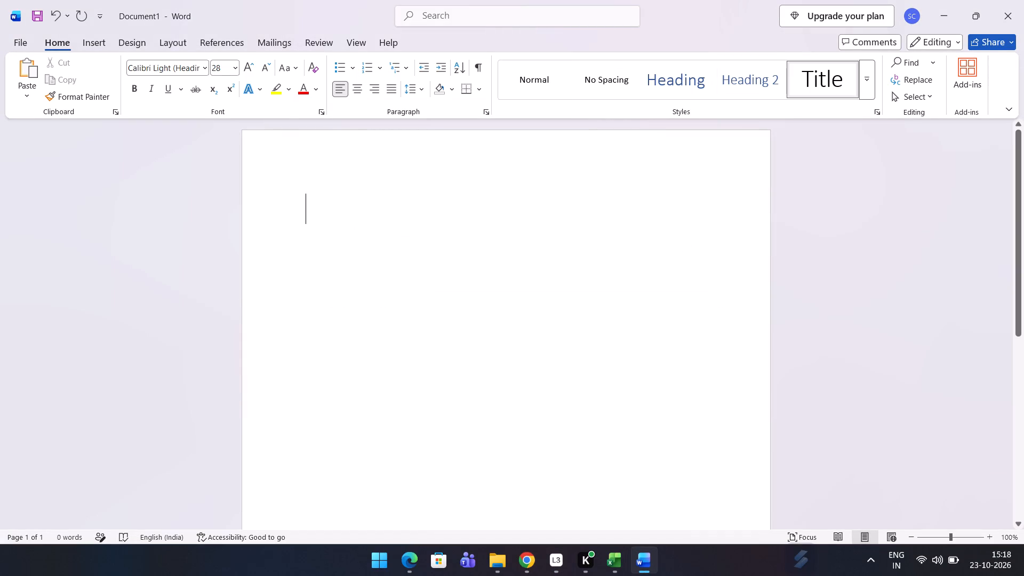
pyautogui.click(359, 202)
# Enter the title "LEARN TRADING WORKSHOP" on the first line.
pyautogui.write('LE')
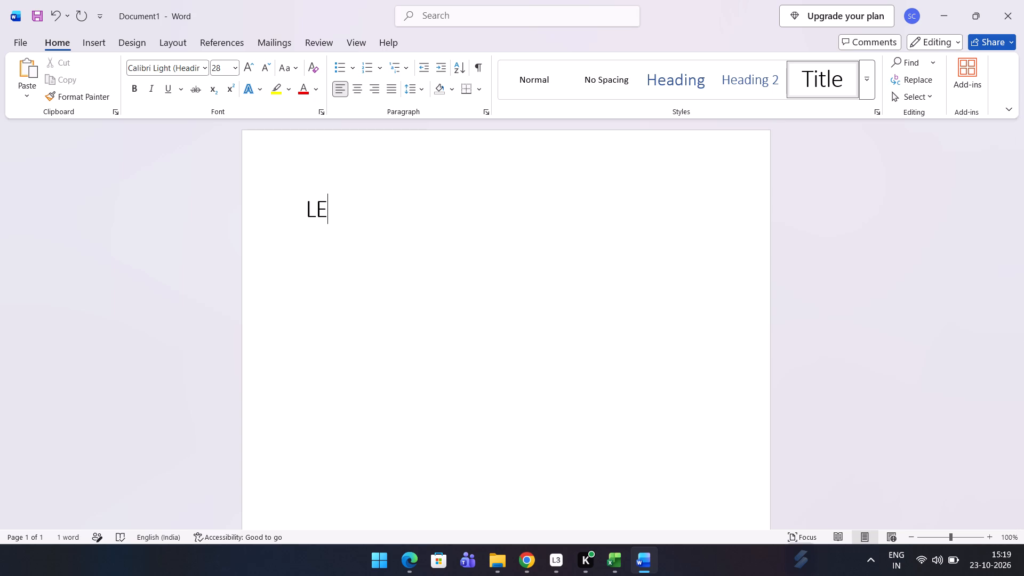
pyautogui.write('ARN')
pyautogui.write('TRA')
pyautogui.press('BackSpace')
pyautogui.press('BackSpace')
pyautogui.press('BackSpace')
pyautogui.write('TRA')
pyautogui.press('BackSpace')
pyautogui.press('BackSpace')
pyautogui.press('BackSpace')
pyautogui.press('space')
pyautogui.write('TRA')
pyautogui.write('DING')
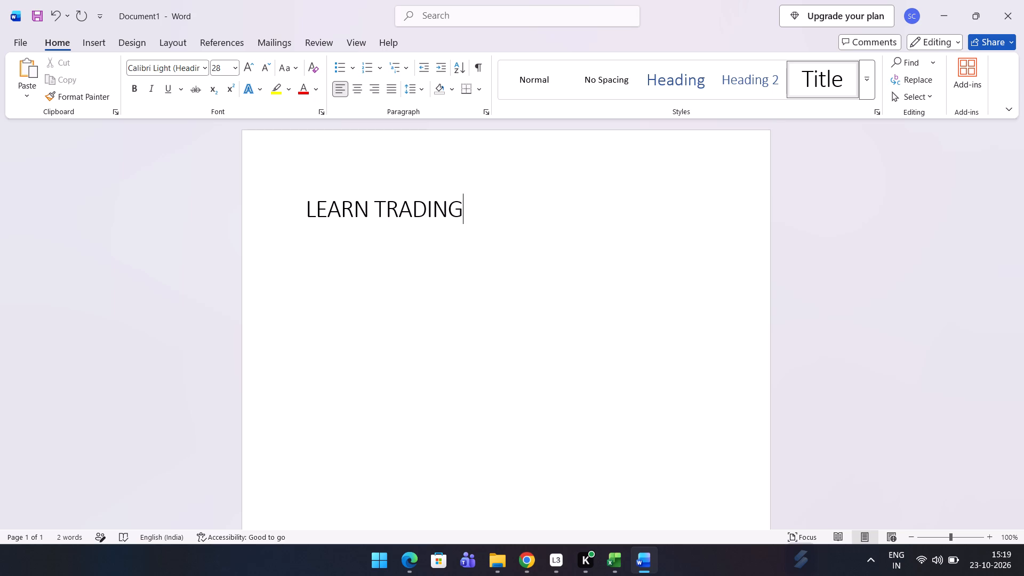
pyautogui.write('WORKSSHOP')
pyautogui.press('BackSpace')
pyautogui.press('BackSpace')
pyautogui.press('BackSpace')
pyautogui.press('BackSpace')
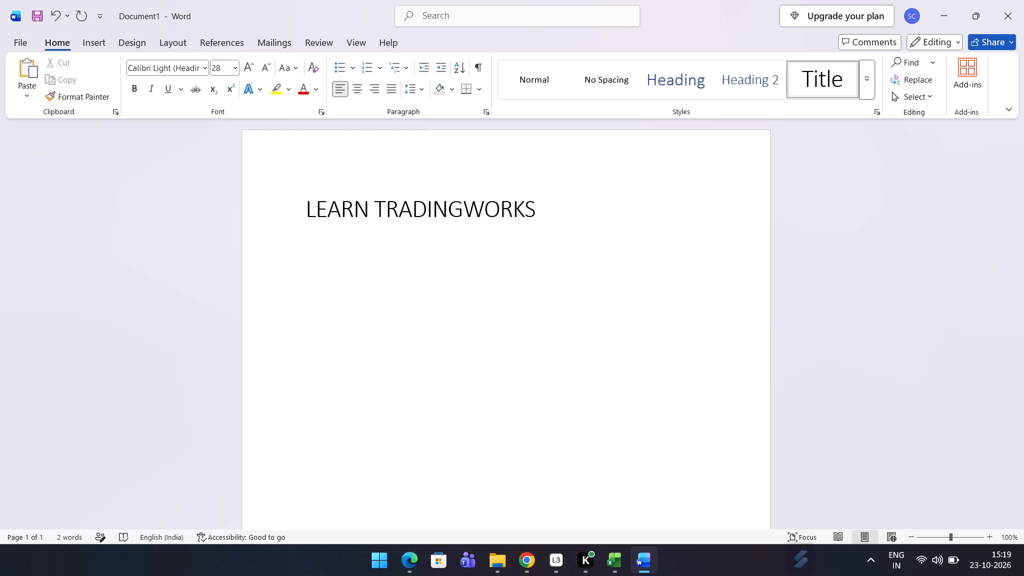
pyautogui.write('HOP')
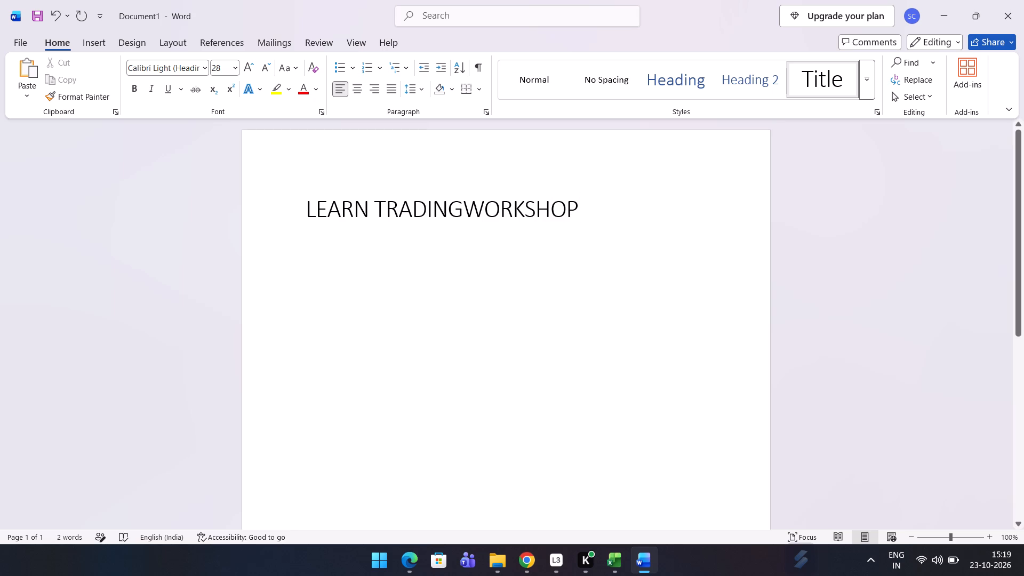
pyautogui.click(468, 210)
pyautogui.click(468, 210)
pyautogui.press('space')
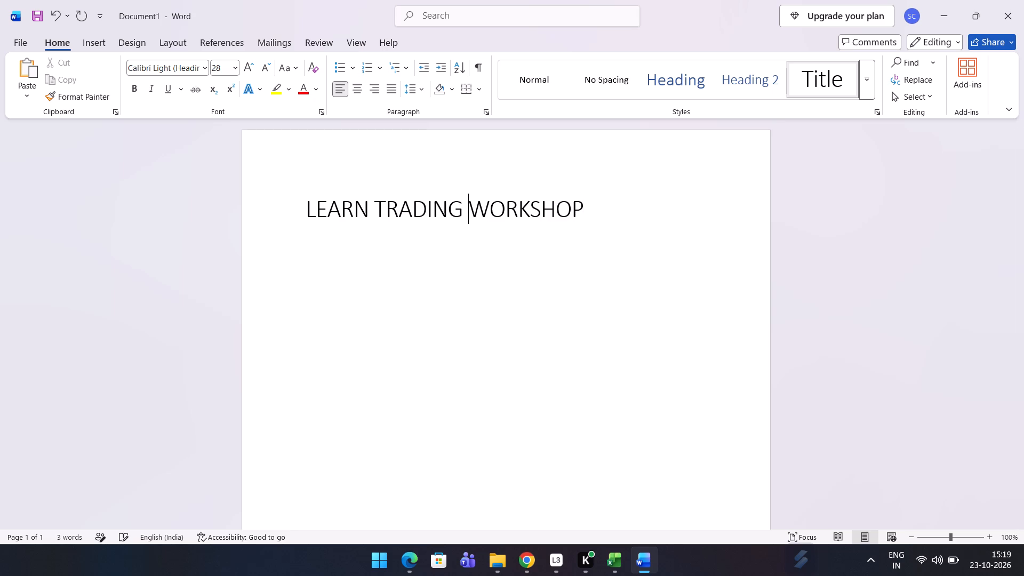
# Centre the title "LEARN TRADING WORKSHOP" and set its font colour to the medium blue theme colour.
pyautogui.moveTo(302, 210); pyautogui.dragTo(617, 218)
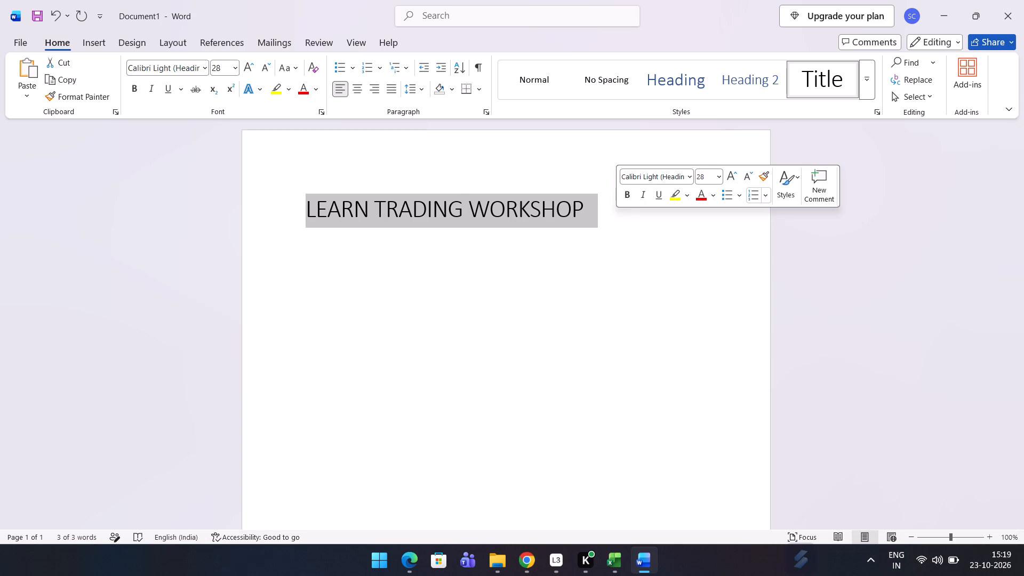
pyautogui.click(741, 195)
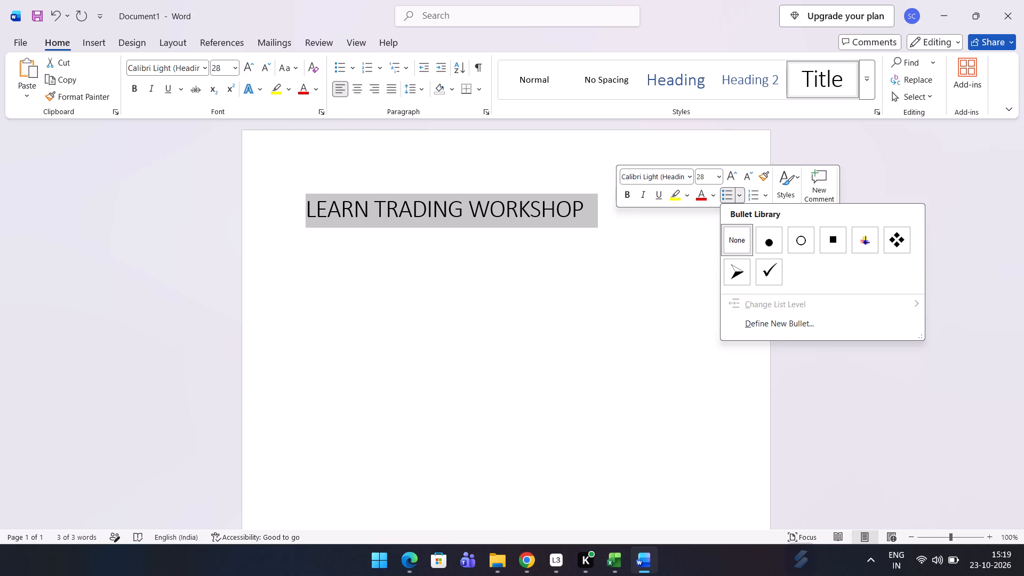
pyautogui.click(764, 196)
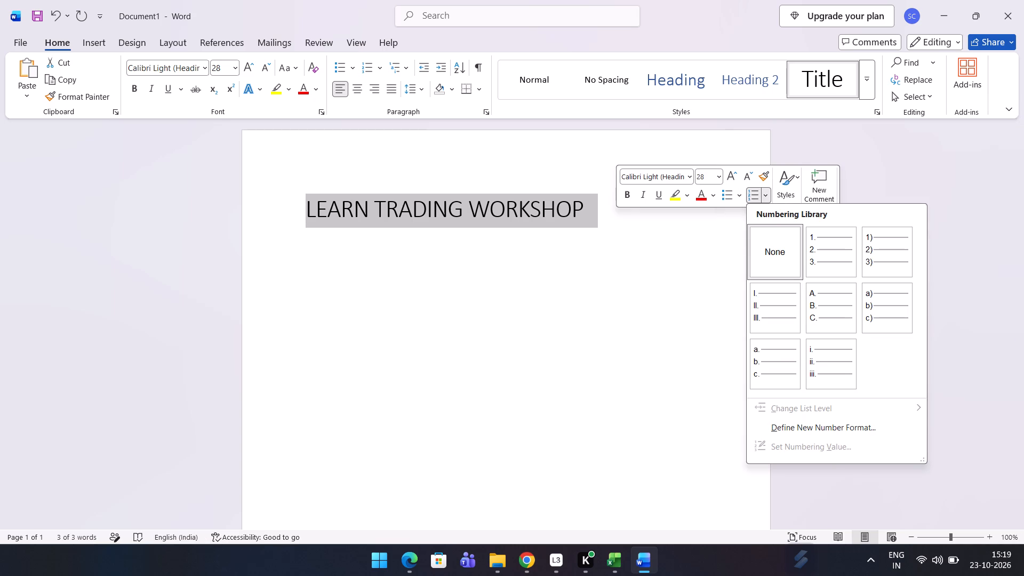
pyautogui.click(359, 84)
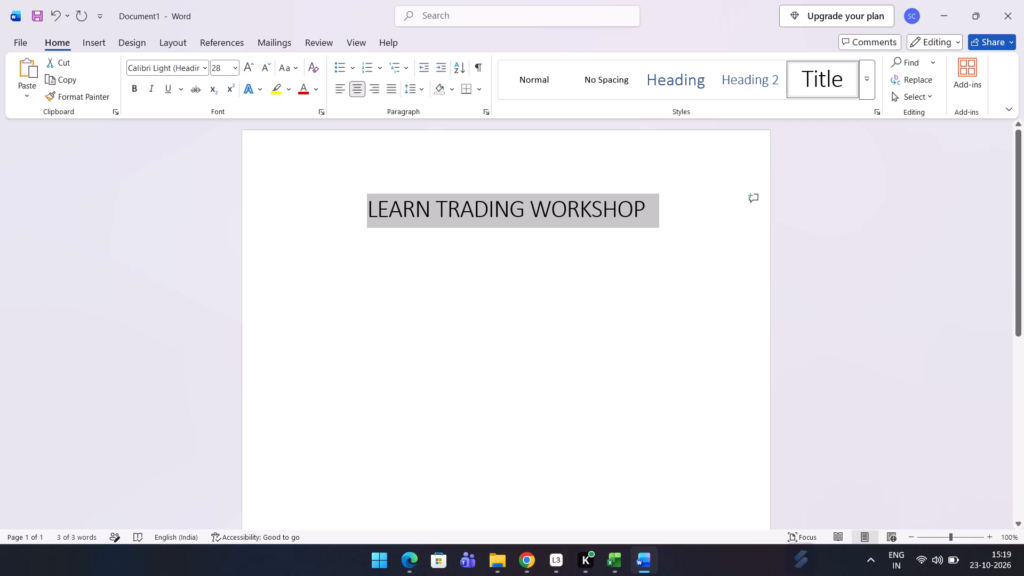
pyautogui.click(319, 87)
pyautogui.click(382, 177)
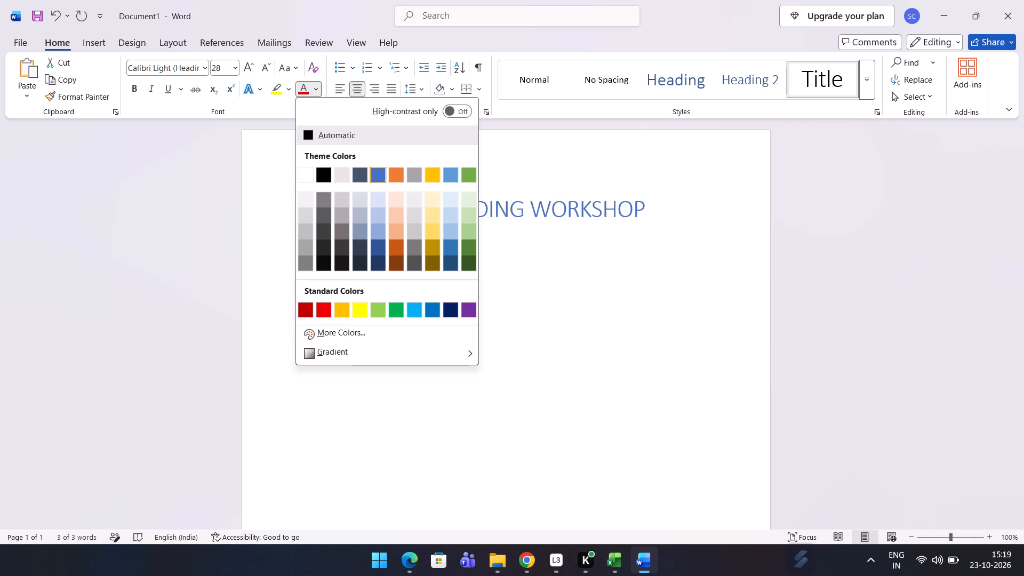
pyautogui.click(425, 177)
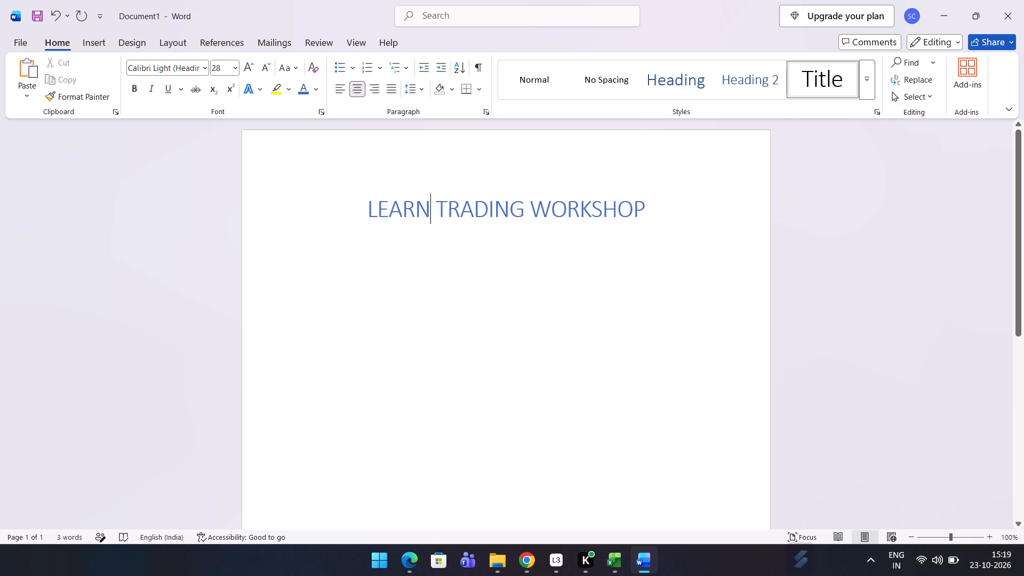
# Make the whole title bold and start a new paragraph beneath it.
pyautogui.moveTo(370, 210); pyautogui.dragTo(634, 226)
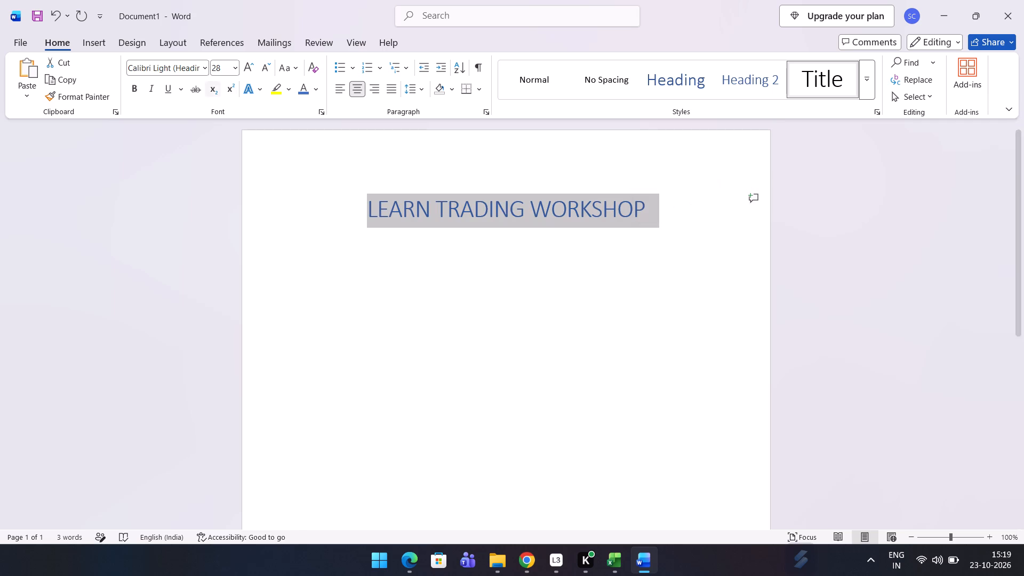
pyautogui.click(137, 85)
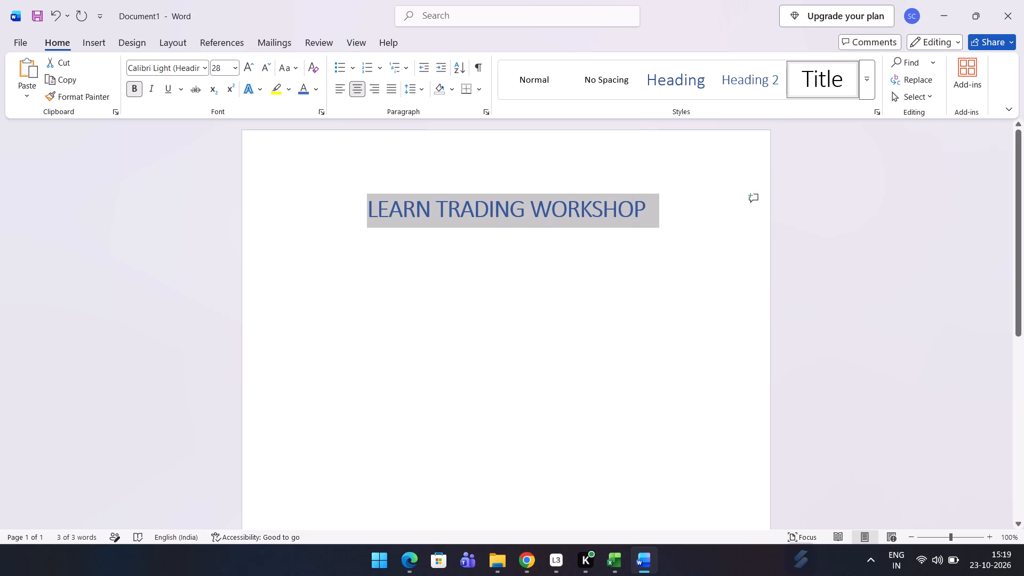
pyautogui.click(409, 243)
pyautogui.click(652, 206)
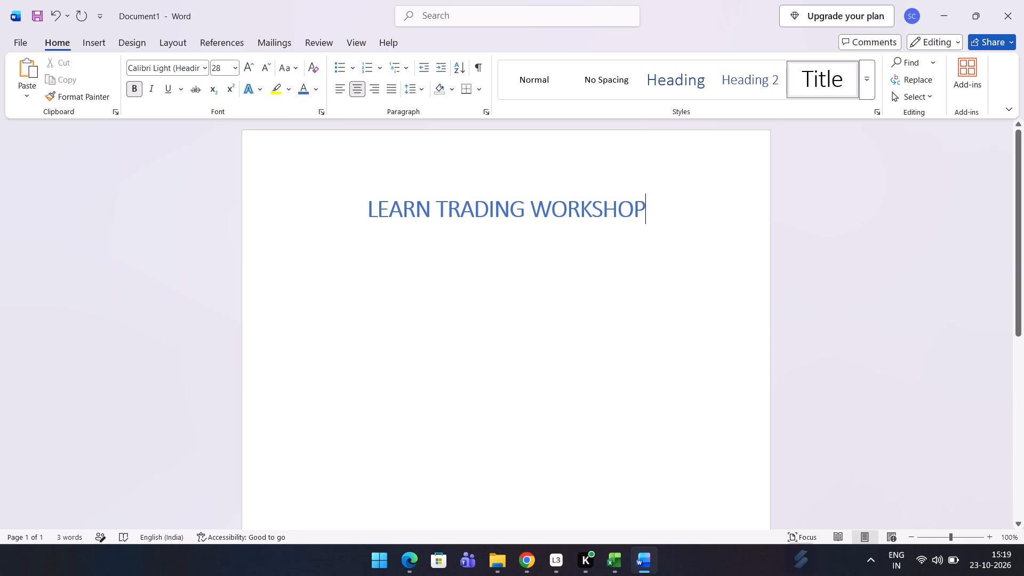
pyautogui.press('Return')
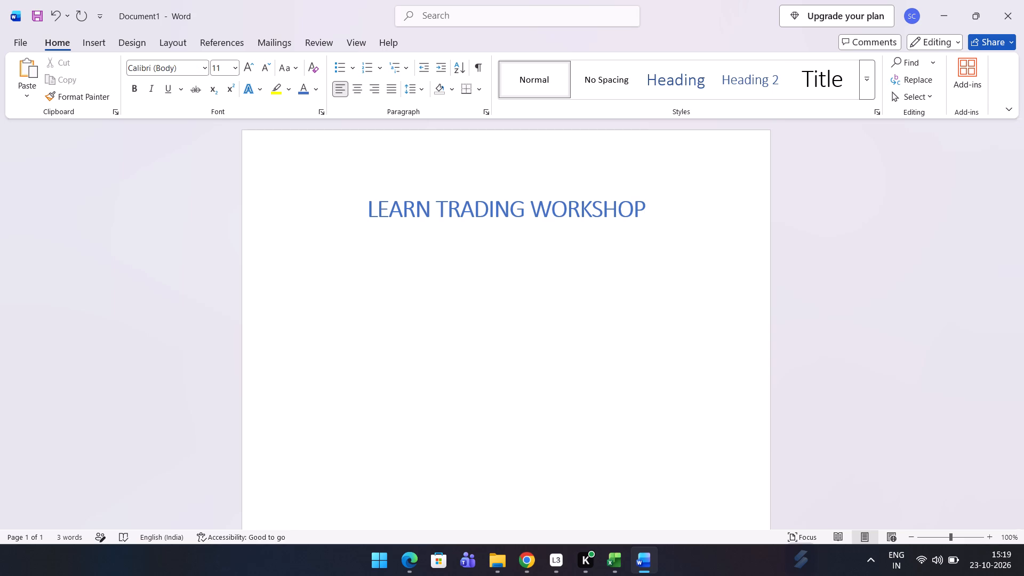
# Underline the whole "LEARN TRADING WORKSHOP" title.
pyautogui.moveTo(362, 207); pyautogui.dragTo(567, 219)
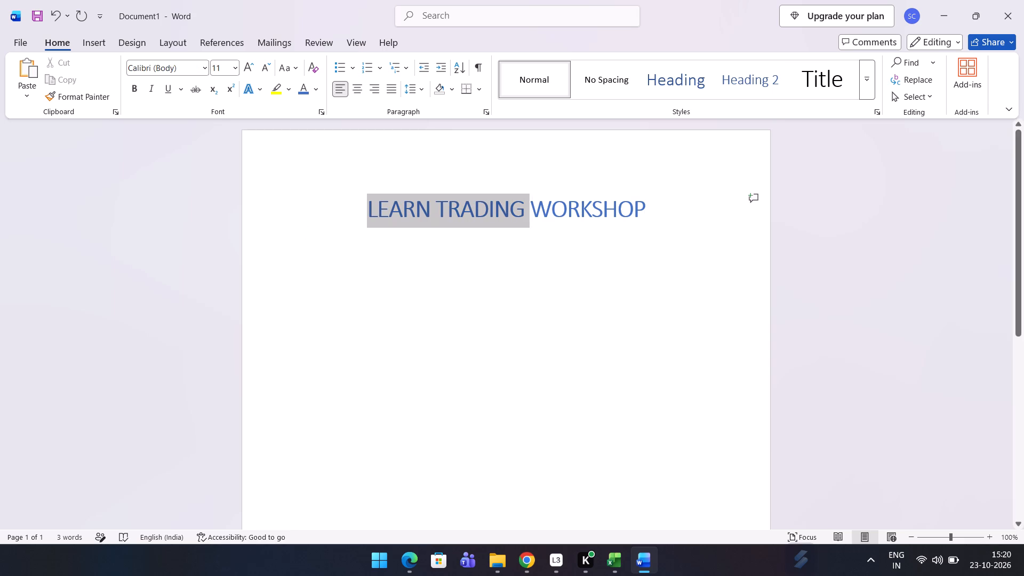
pyautogui.moveTo(567, 219); pyautogui.dragTo(680, 207)
pyautogui.click(165, 85)
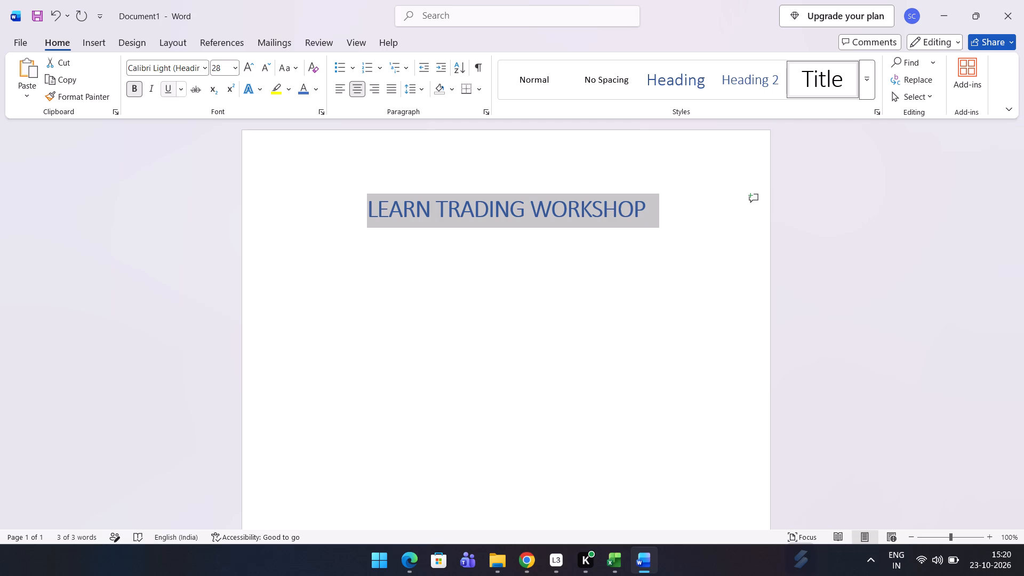
pyautogui.click(282, 283)
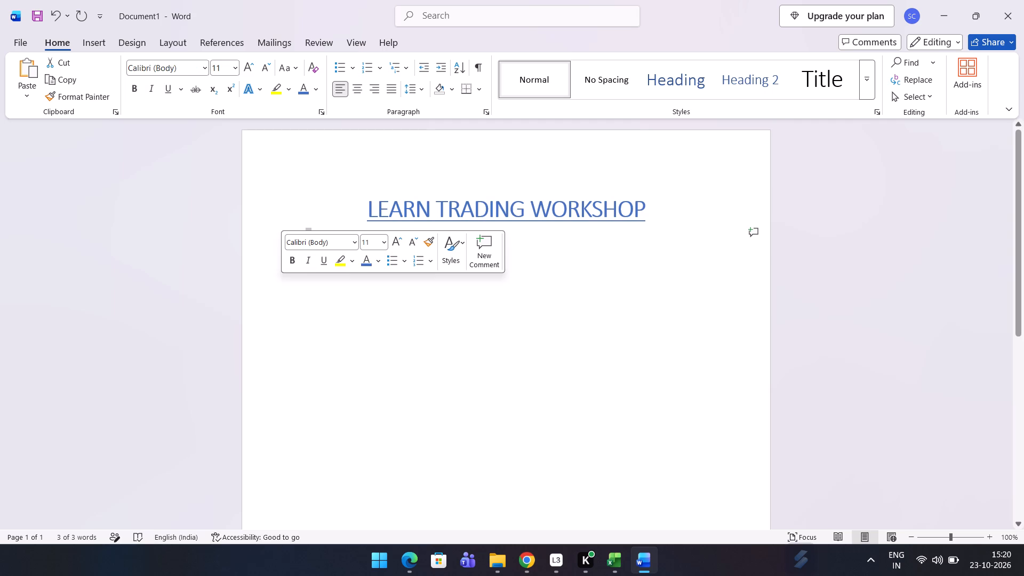
# Enter the subtitle "From Zero to your first Trading Strategy" on the line beneath the title.
pyautogui.click(308, 221)
pyautogui.click(314, 244)
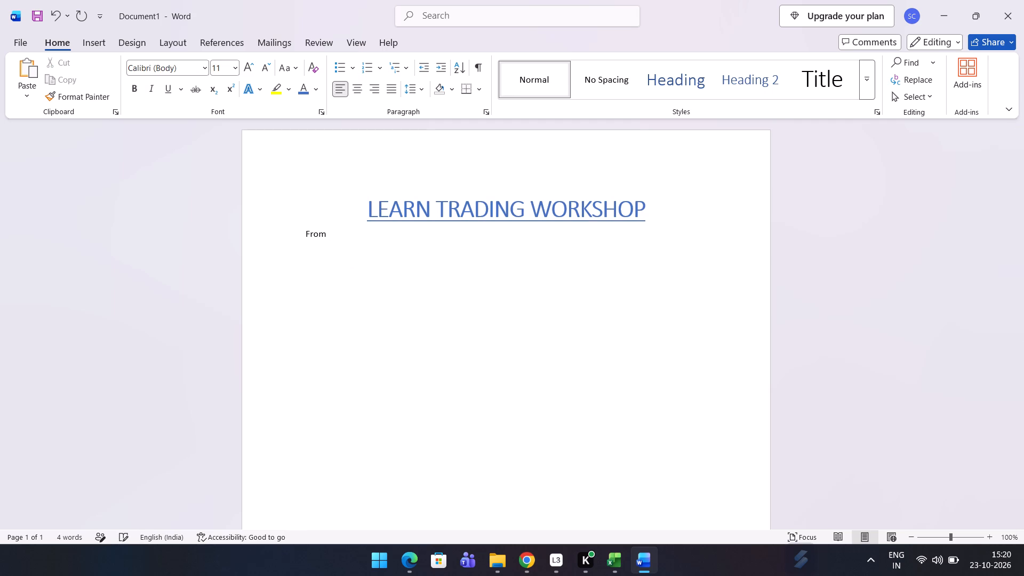
pyautogui.write('ZZE')
pyautogui.press('BackSpace')
pyautogui.press('BackSpace')
pyautogui.write('ero to')
pyautogui.press('space')
pyautogui.write('your')
pyautogui.press('space')
pyautogui.press('f')
pyautogui.write('irst')
pyautogui.press('space')
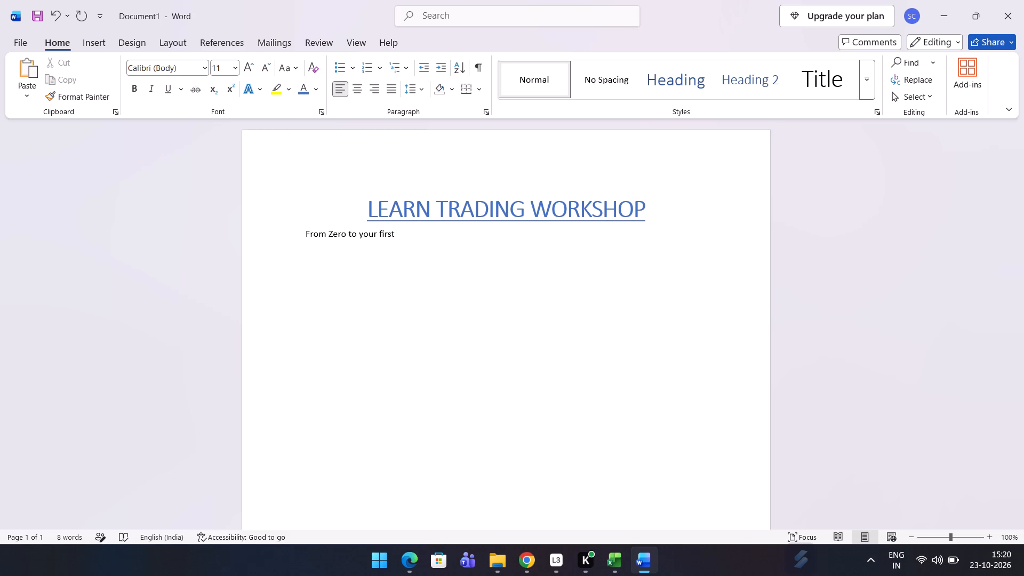
pyautogui.write('ta')
pyautogui.press('BackSpace')
pyautogui.press('BackSpace')
pyautogui.write('rs')
pyautogui.press('BackSpace')
pyautogui.write('adi')
pyautogui.write('ng')
pyautogui.press('space')
pyautogui.write('tra')
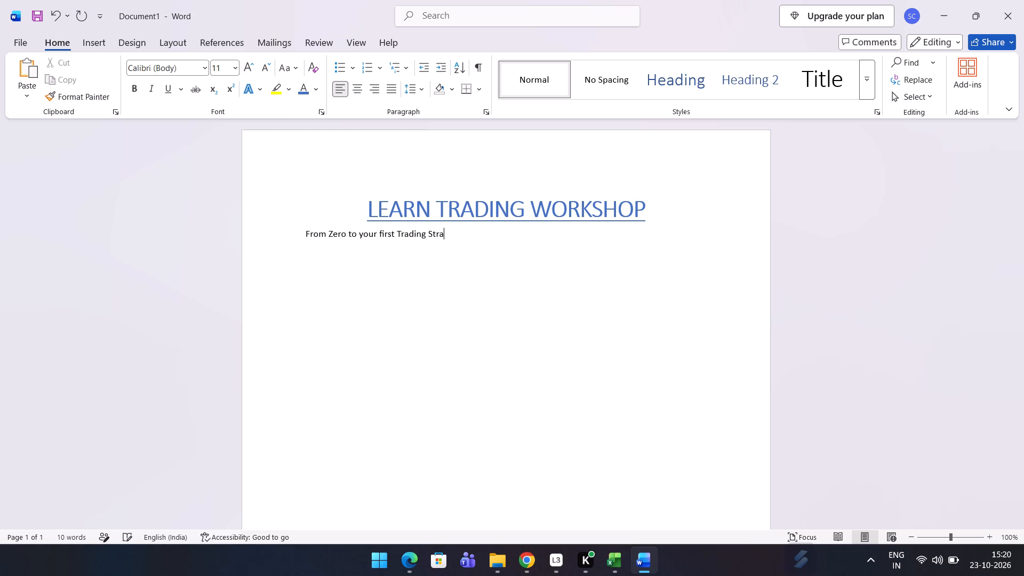
pyautogui.press('e')
pyautogui.press('BackSpace')
pyautogui.write('te')
pyautogui.write('gy')
# Centre the whole subtitle "From Zero to your first Trading Strategy" beneath the title.
pyautogui.moveTo(305, 233); pyautogui.dragTo(429, 238)
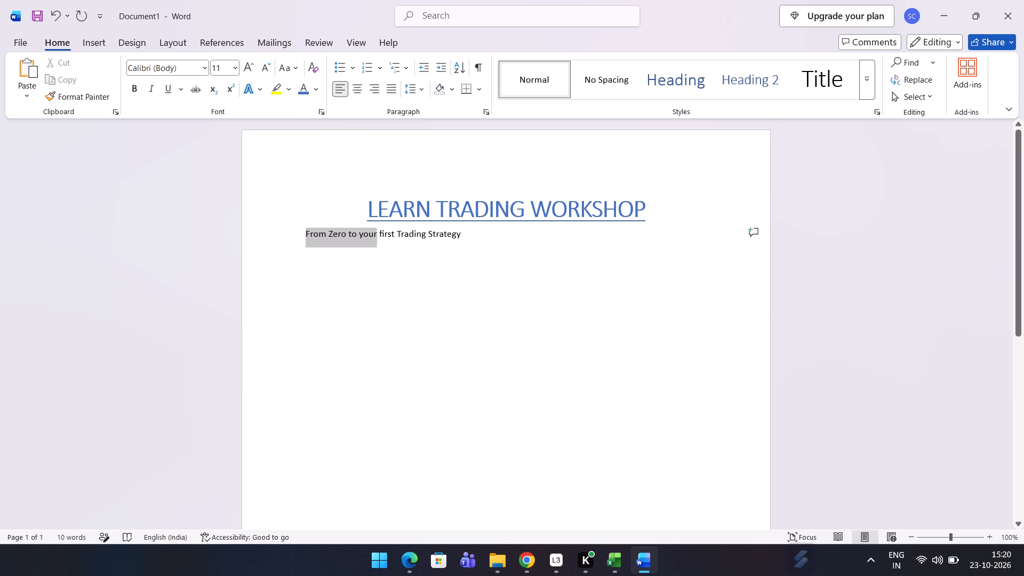
pyautogui.moveTo(429, 238); pyautogui.dragTo(494, 247)
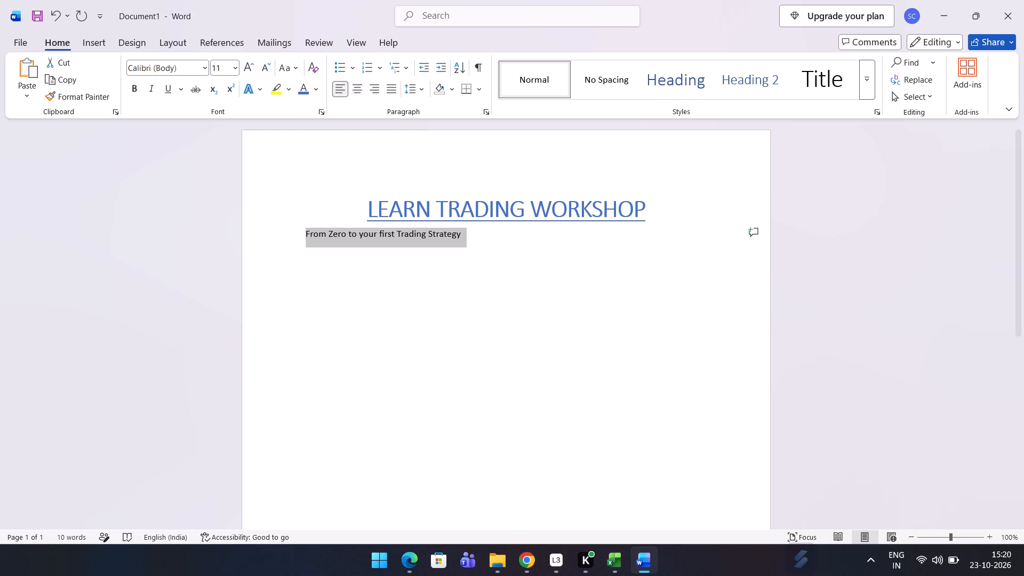
pyautogui.click(363, 89)
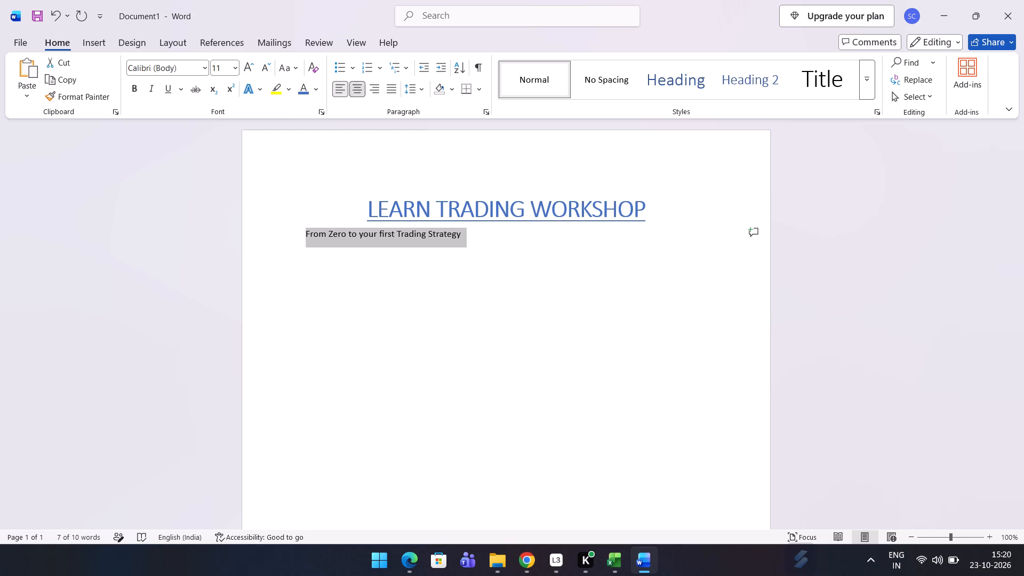
pyautogui.click(481, 344)
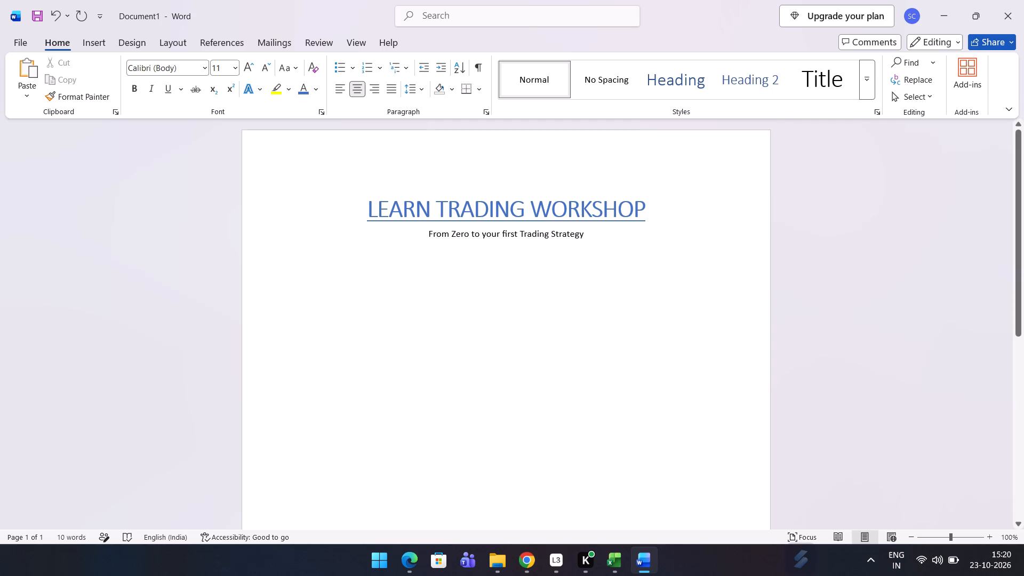
# Make the whole subtitle "From Zero to your first Trading Strategy" bold and set its font size to 14.
pyautogui.moveTo(424, 235); pyautogui.dragTo(625, 250)
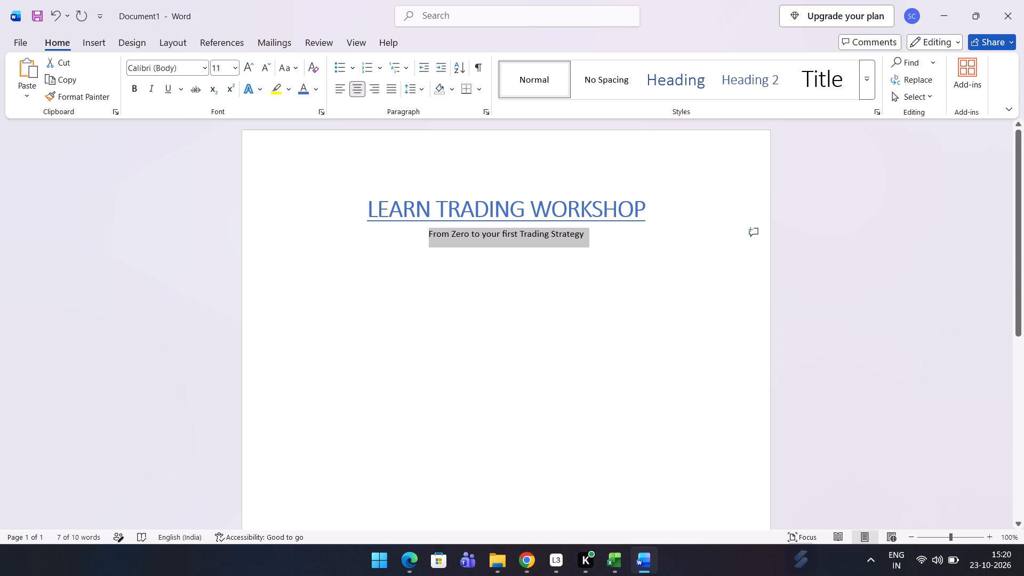
pyautogui.click(615, 250)
pyautogui.moveTo(427, 233); pyautogui.dragTo(614, 250)
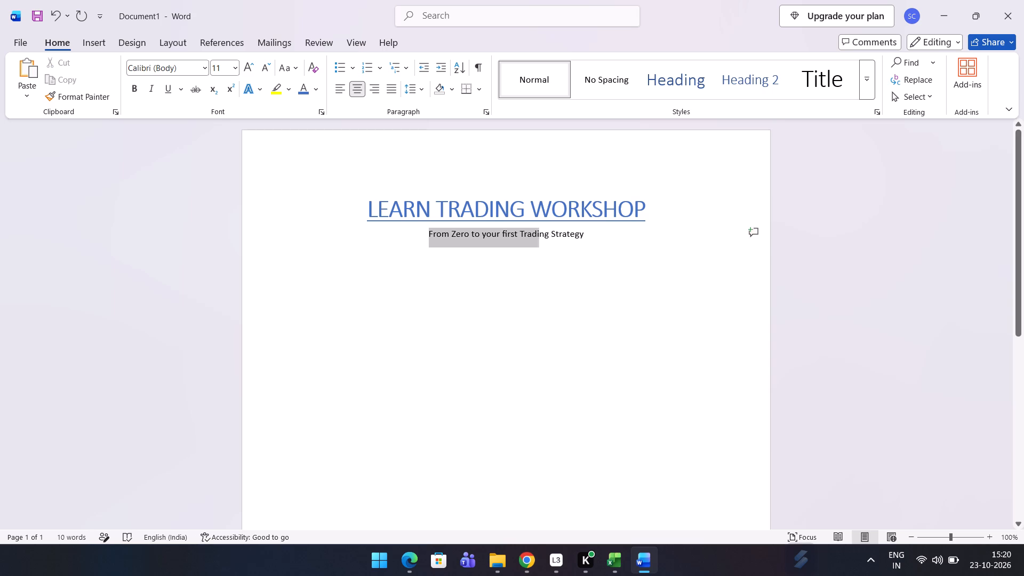
pyautogui.moveTo(614, 250); pyautogui.dragTo(641, 252)
pyautogui.click(654, 230)
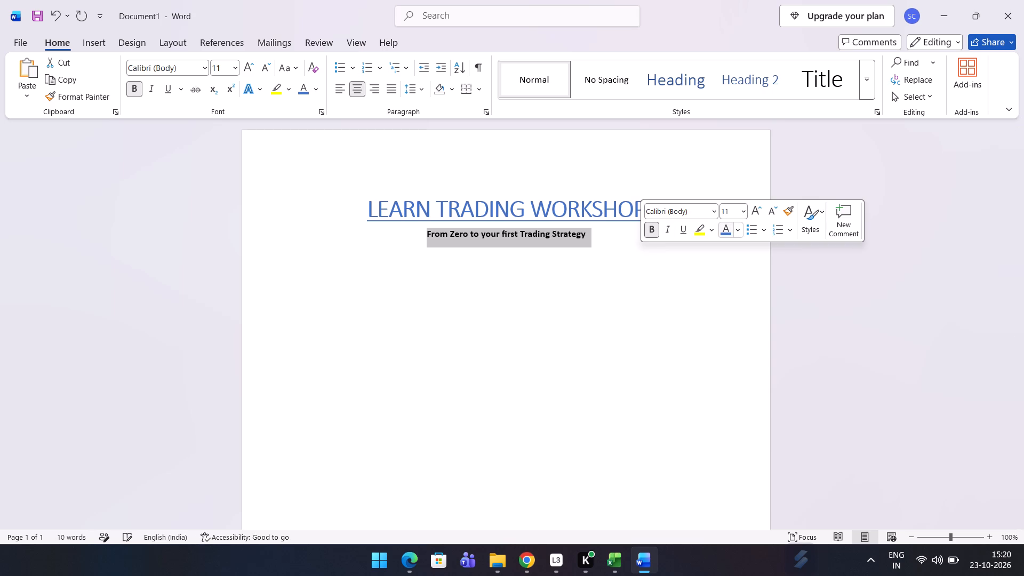
pyautogui.click(746, 213)
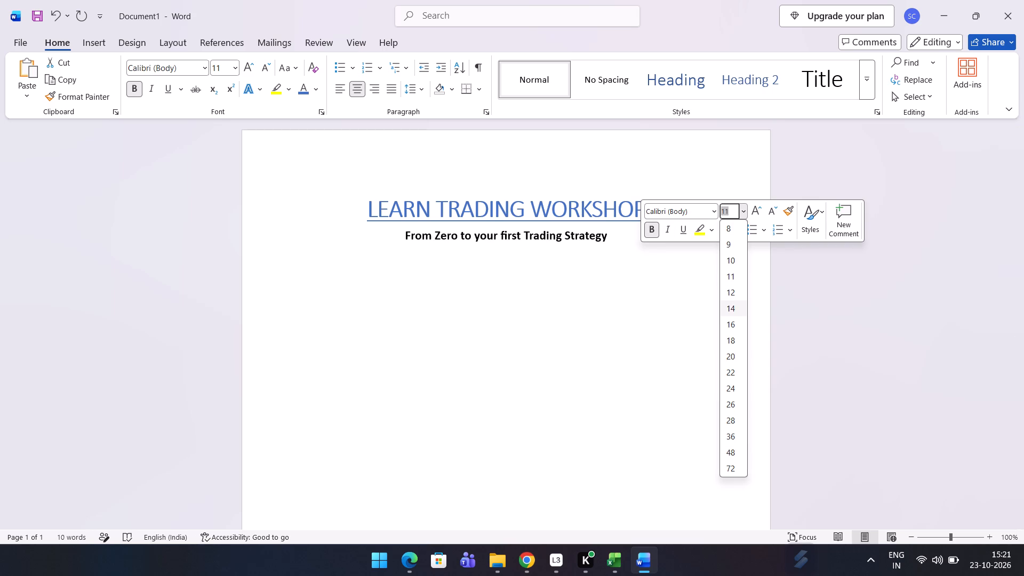
pyautogui.click(739, 302)
pyautogui.click(359, 300)
pyautogui.click(369, 280)
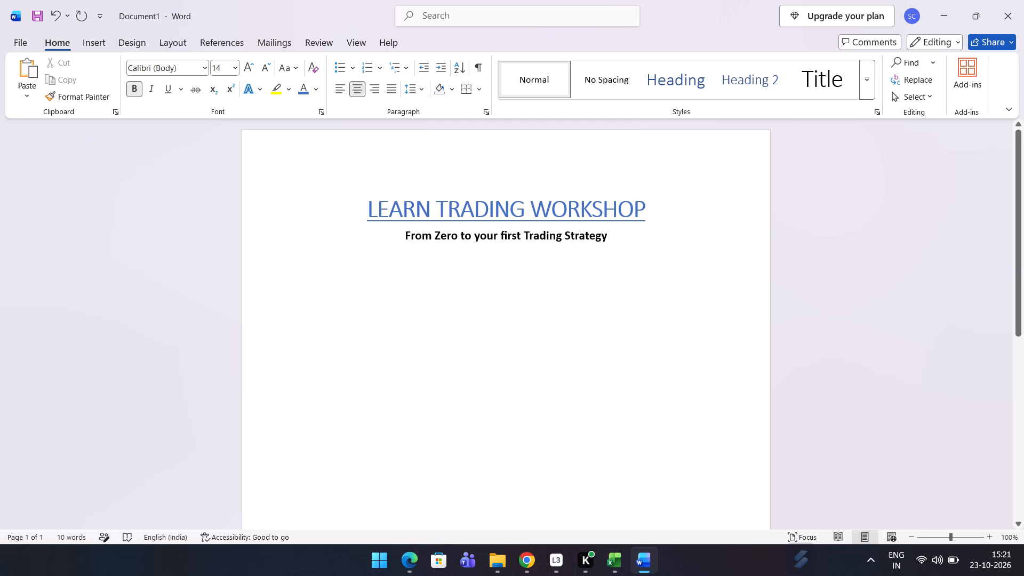
pyautogui.click(369, 280)
# Start a new left-aligned paragraph beneath the subtitle, indented to just inside the start of the title.
pyautogui.click(612, 234)
pyautogui.press('Return')
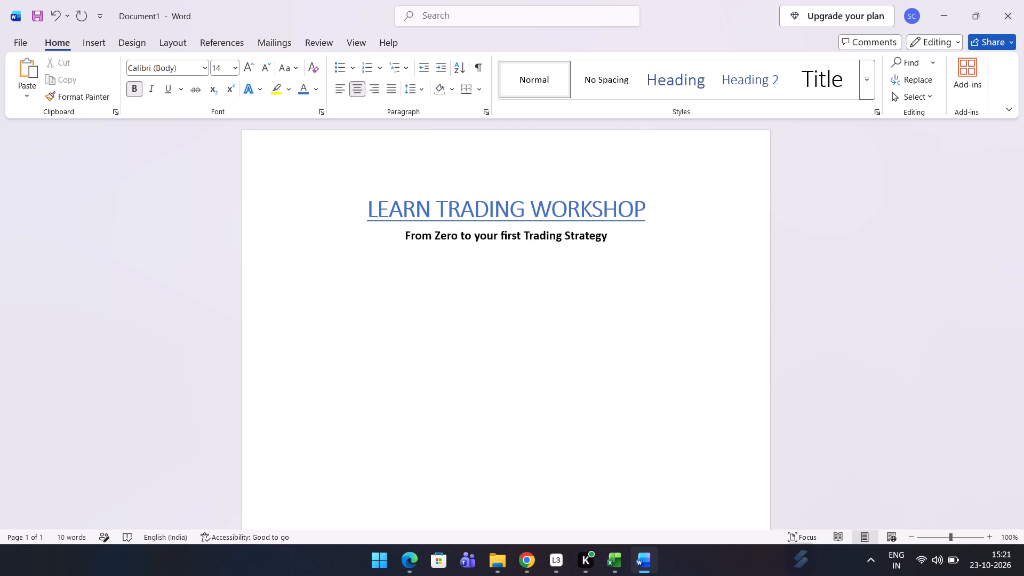
pyautogui.click(373, 267)
pyautogui.doubleClick(373, 267)
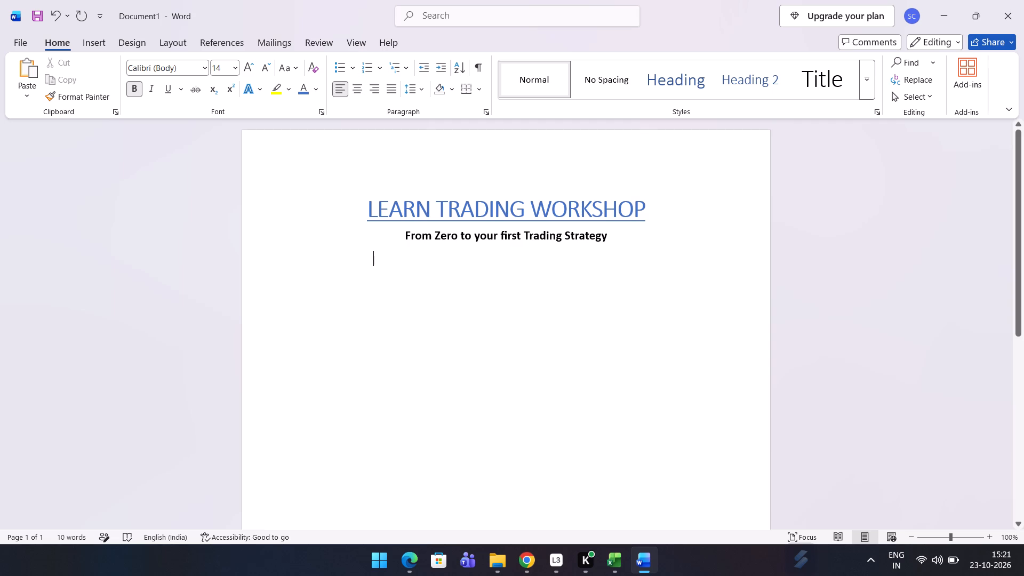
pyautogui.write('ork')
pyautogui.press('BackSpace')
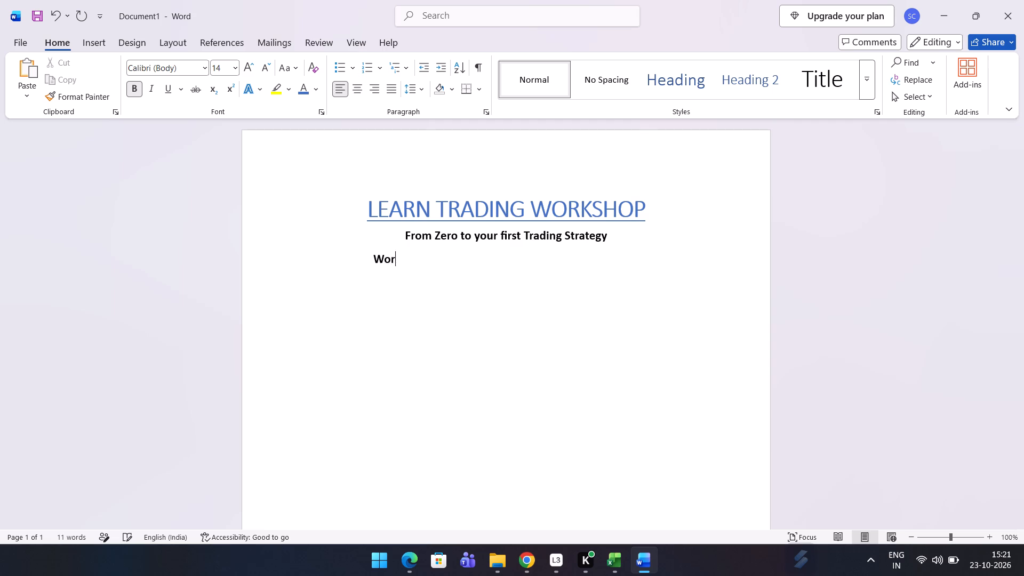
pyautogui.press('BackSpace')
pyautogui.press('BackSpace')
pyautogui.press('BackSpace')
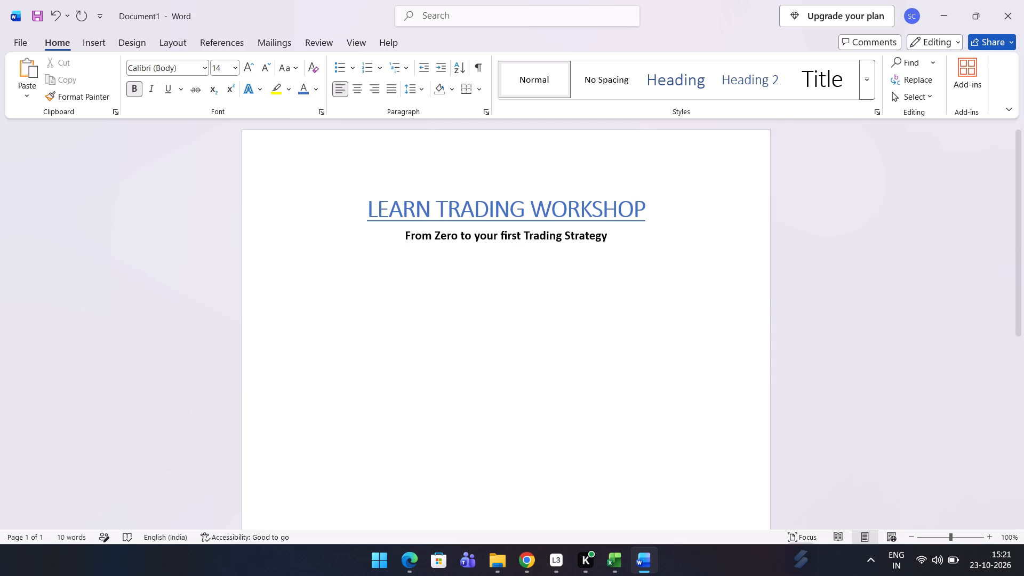
# Enter "Workshop Duration" on the line beneath the subtitle in non-bold text at font size 11.
pyautogui.click(131, 88)
pyautogui.click(237, 73)
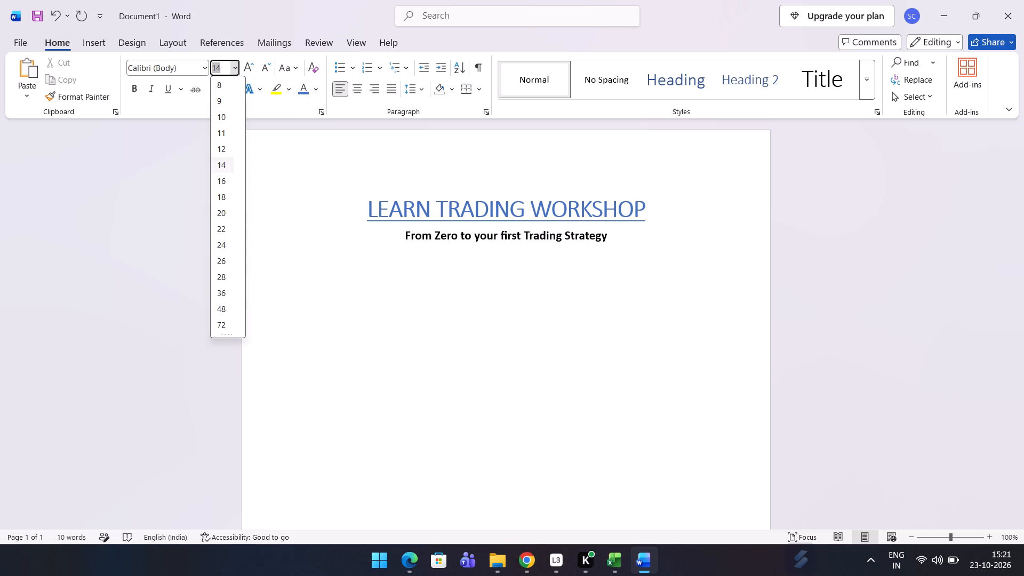
pyautogui.click(227, 130)
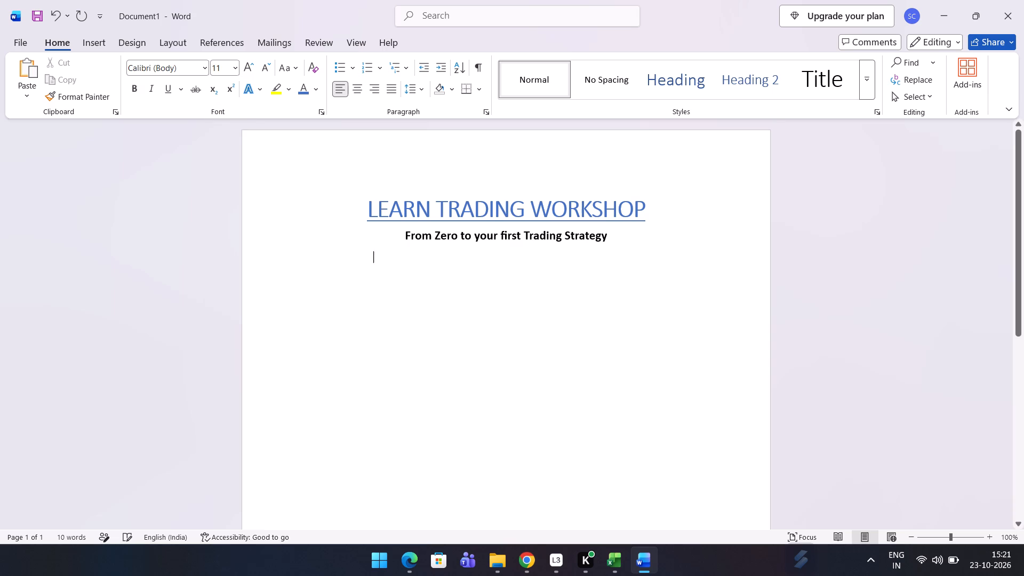
pyautogui.click(363, 265)
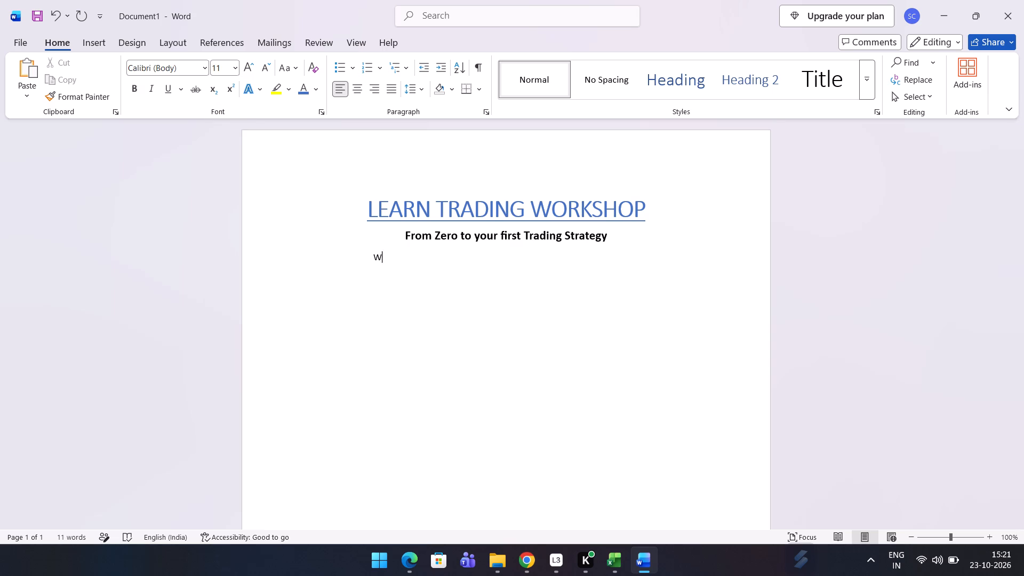
pyautogui.write('oek')
pyautogui.press('BackSpace')
pyautogui.press('BackSpace')
pyautogui.write('rk')
pyautogui.write('shop')
pyautogui.press('space')
pyautogui.press('d')
pyautogui.press('BackSpace')
pyautogui.write('uration')
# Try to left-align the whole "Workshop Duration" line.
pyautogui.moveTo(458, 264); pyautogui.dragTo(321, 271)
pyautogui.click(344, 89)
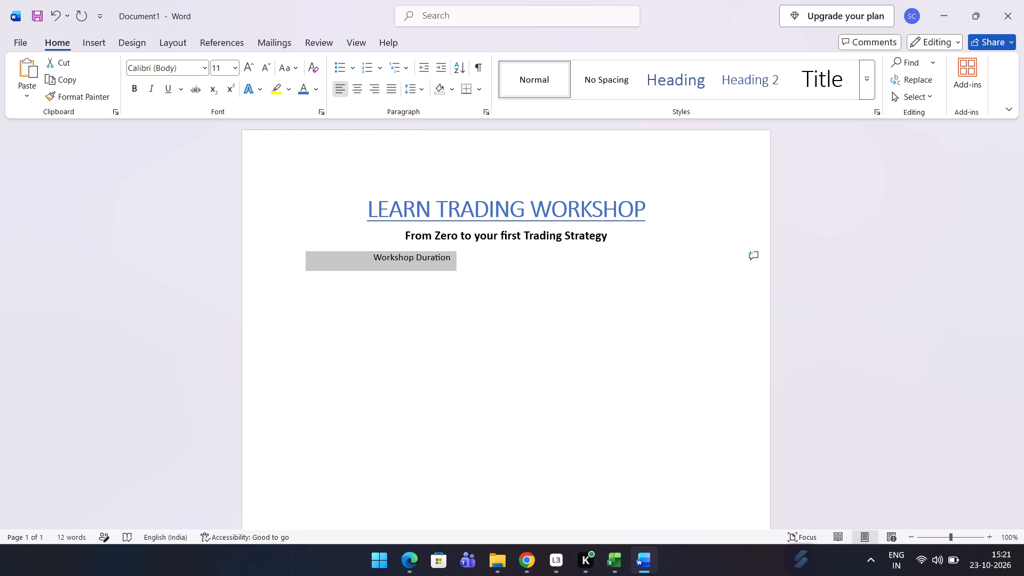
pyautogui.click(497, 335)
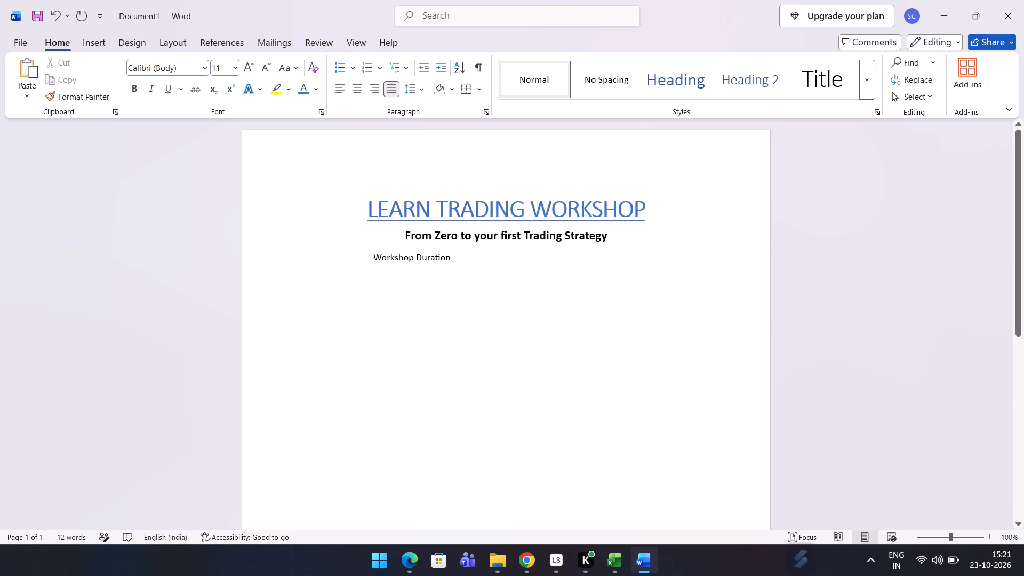
# Remove the indent before "Workshop Duration", placing it as its own left-aligned paragraph starting at the page margin beneath the subtitle.
pyautogui.click(371, 259)
pyautogui.click(461, 263)
pyautogui.moveTo(461, 263); pyautogui.dragTo(318, 271)
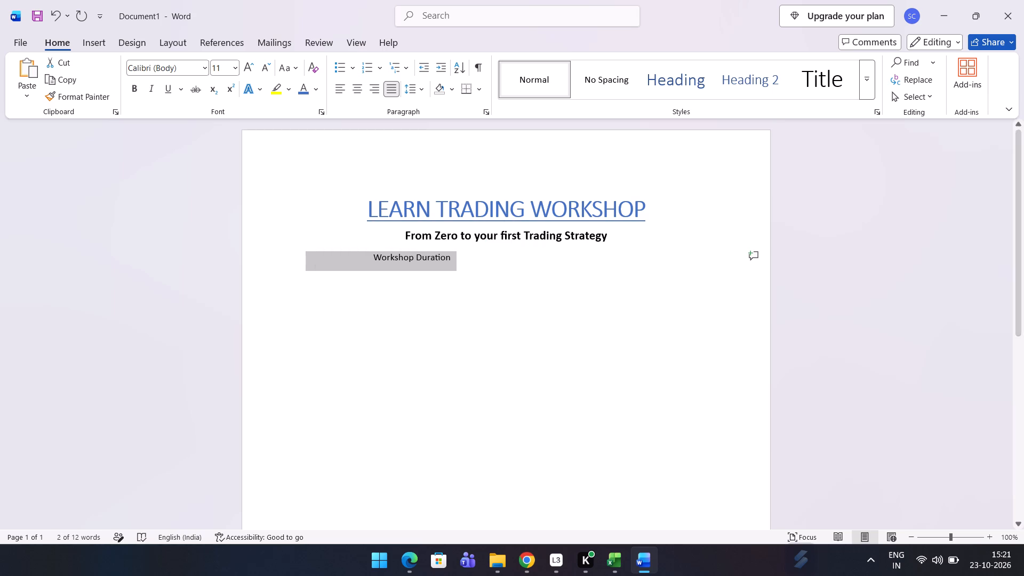
pyautogui.doubleClick(330, 265)
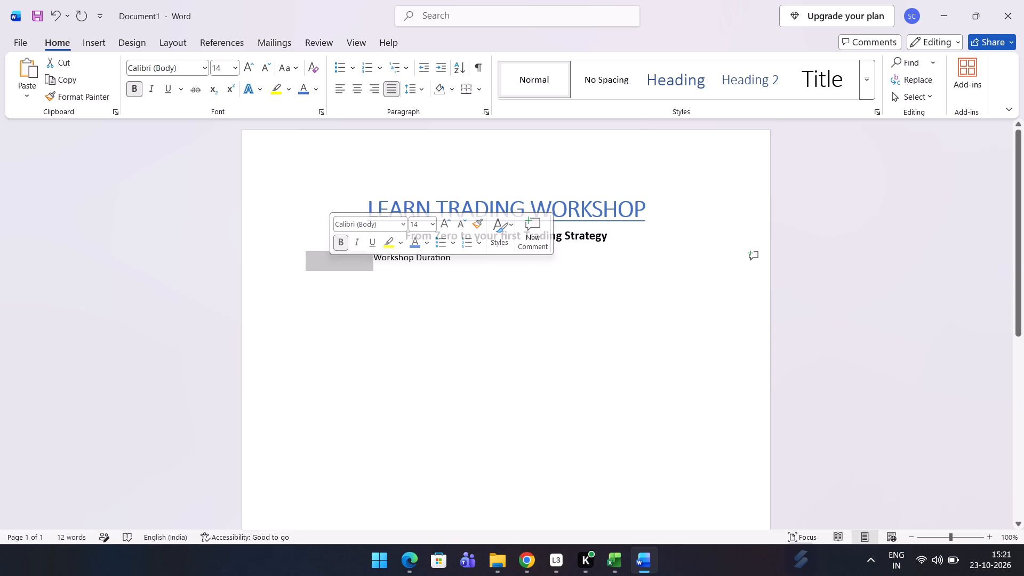
pyautogui.click(391, 291)
pyautogui.click(367, 255)
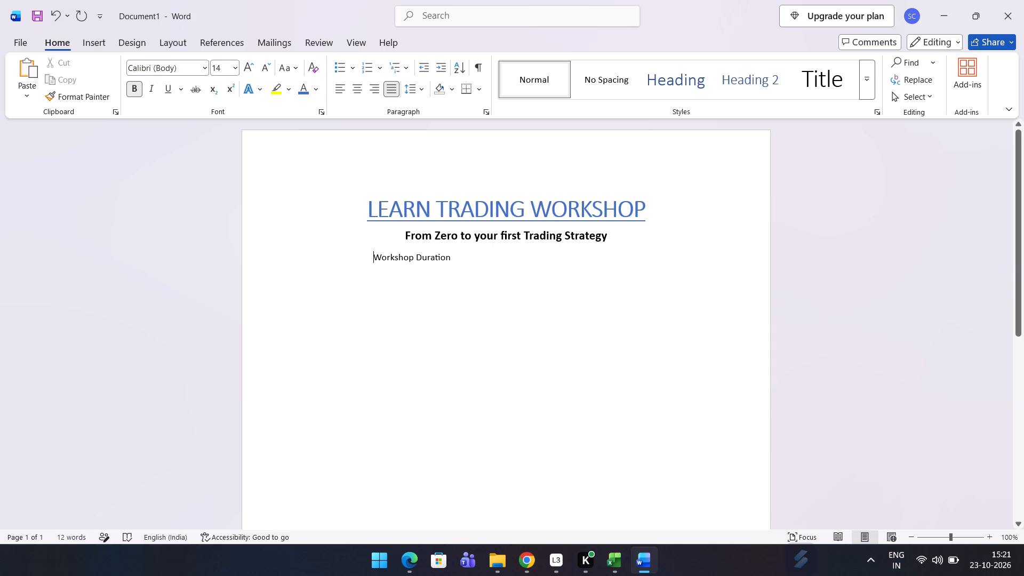
pyautogui.press('BackSpace')
pyautogui.press('BackSpace')
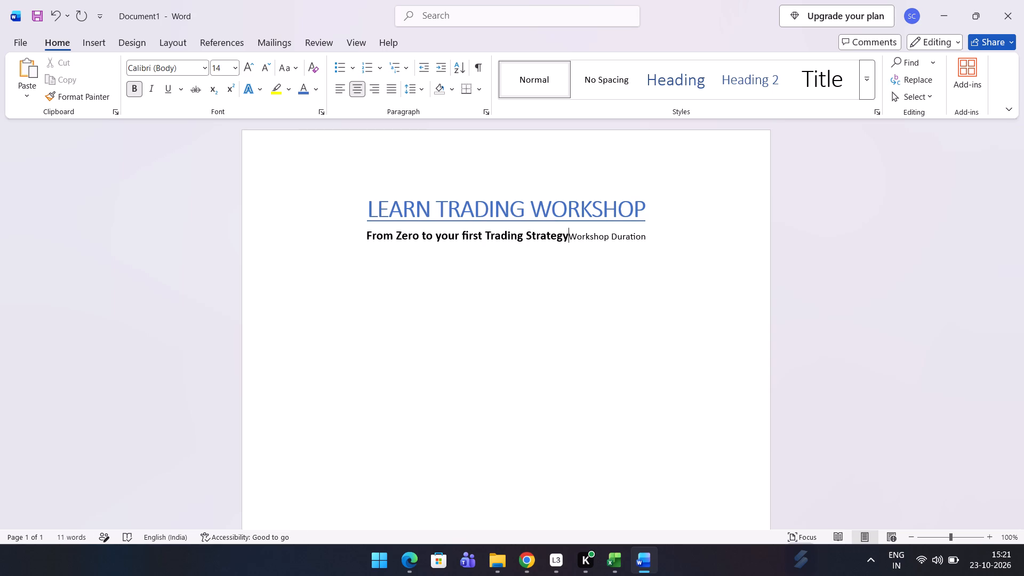
pyautogui.press('Return')
pyautogui.press('Return')
pyautogui.press('BackSpace')
pyautogui.press('BackSpace')
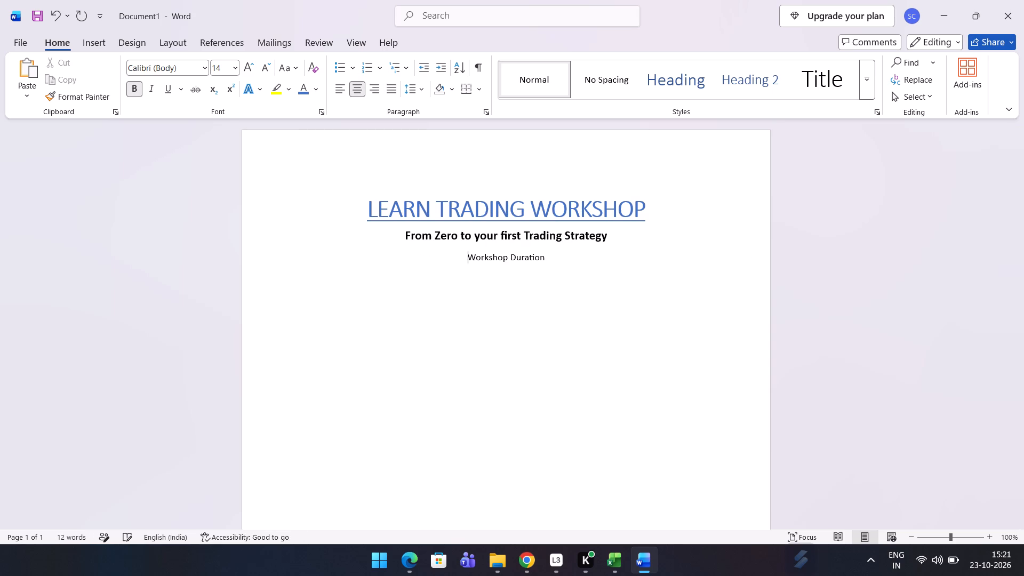
# Complete the duration line so that it reads "Workshop Duration: 2 days".
pyautogui.click(403, 267)
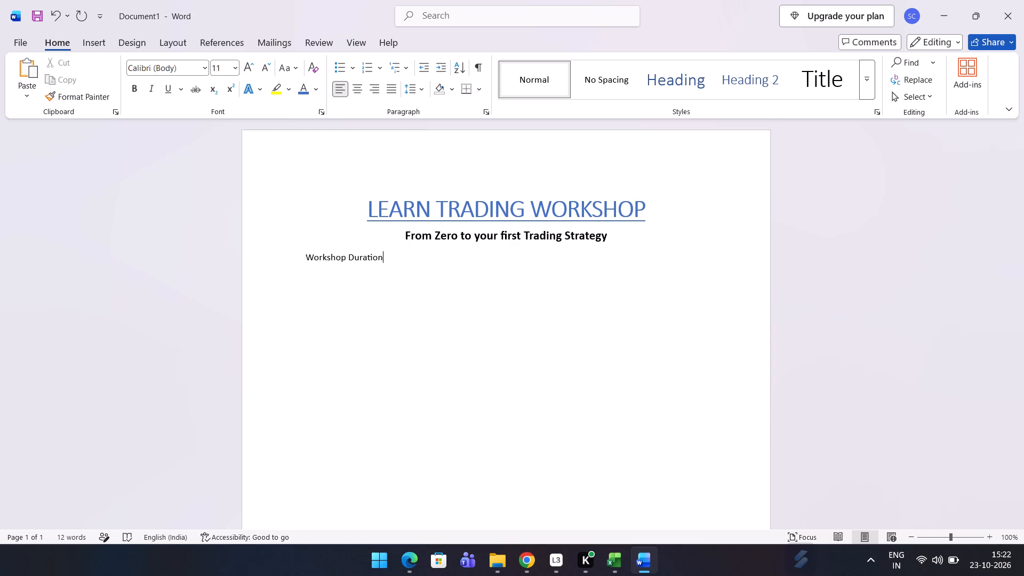
pyautogui.write(':')
pyautogui.press('space')
pyautogui.press('3')
pyautogui.press('BackSpace')
pyautogui.press('2')
pyautogui.press('space')
pyautogui.write('dauys')
pyautogui.press('BackSpace')
pyautogui.press('BackSpace')
pyautogui.press('BackSpace')
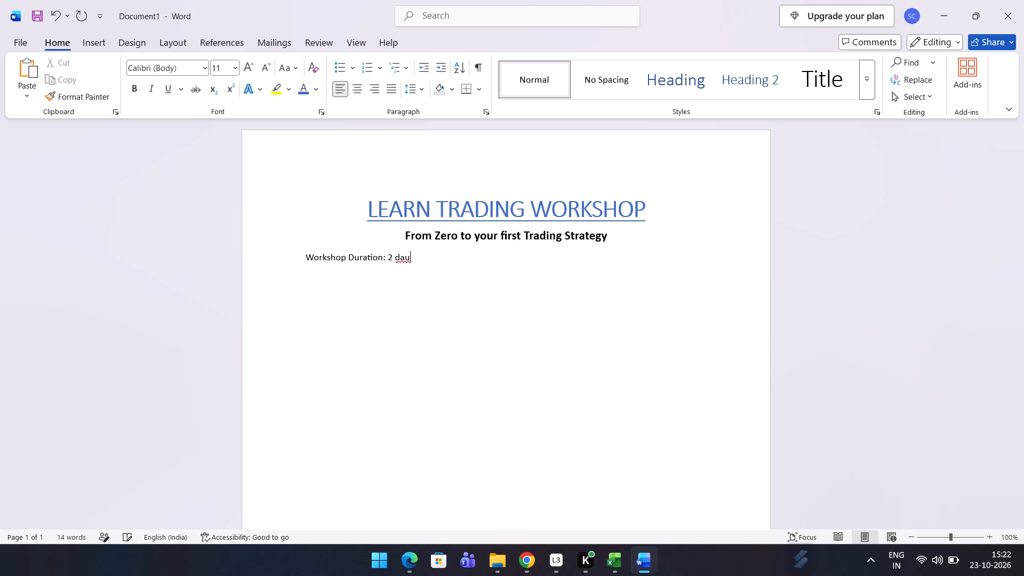
pyautogui.press('BackSpace')
pyautogui.write('YS')
pyautogui.press('BackSpace')
pyautogui.write('ys')
# Add a new line reading "Level: Biggner" beneath the workshop duration.
pyautogui.press('Return')
pyautogui.press('l')
pyautogui.write('evel')
pyautogui.press('space')
pyautogui.press('BackSpace')
pyautogui.write(':')
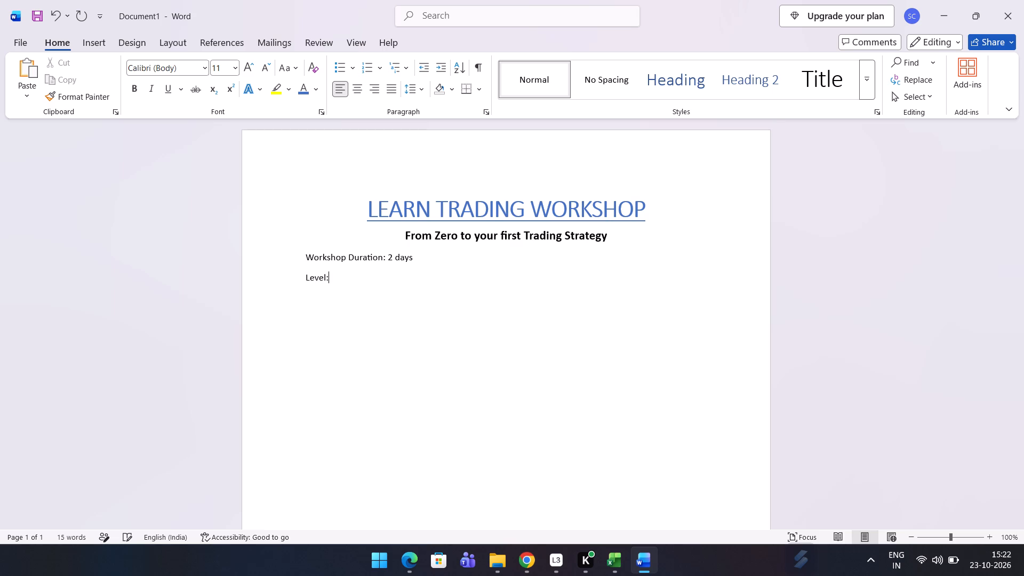
pyautogui.press('space')
pyautogui.press('b')
pyautogui.write('iggner')
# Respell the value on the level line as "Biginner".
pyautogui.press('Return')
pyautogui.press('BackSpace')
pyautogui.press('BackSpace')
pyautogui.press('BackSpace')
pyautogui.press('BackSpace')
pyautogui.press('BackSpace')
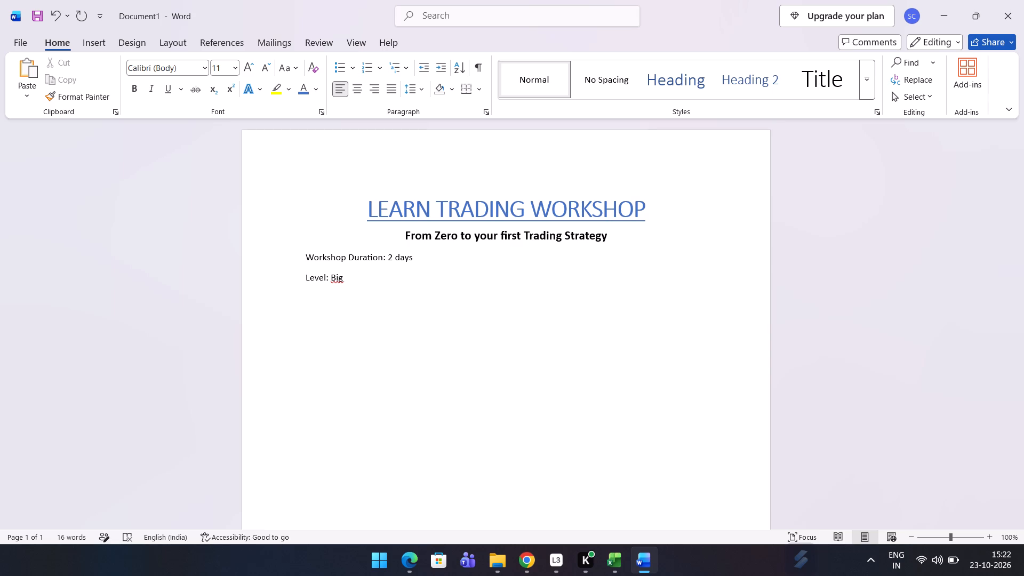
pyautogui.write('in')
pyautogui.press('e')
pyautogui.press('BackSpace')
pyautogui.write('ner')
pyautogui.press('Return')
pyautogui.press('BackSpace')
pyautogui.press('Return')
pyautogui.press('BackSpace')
# Correct the value on the level line so that it reads "Level: Beginner".
pyautogui.press('BackSpace')
pyautogui.press('BackSpace')
pyautogui.press('BackSpace')
pyautogui.press('BackSpace')
pyautogui.press('BackSpace')
pyautogui.press('BackSpace')
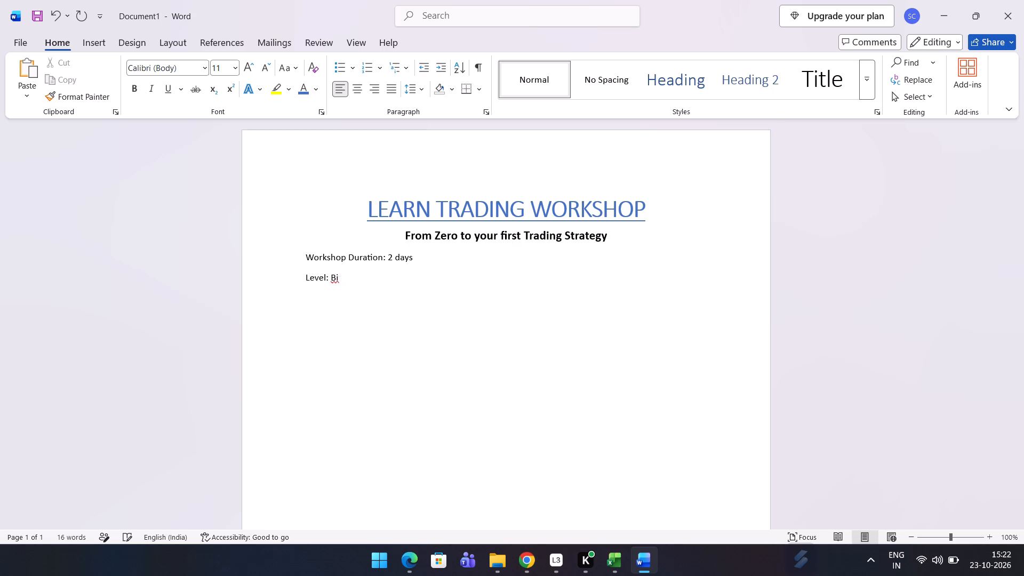
pyautogui.press('BackSpace')
pyautogui.write('eginner')
# Add a new line reading "Format: Online or Offline" beneath the level line.
pyautogui.press('Return')
pyautogui.write('ormat')
pyautogui.hotkey('shift', ':')
pyautogui.press('space')
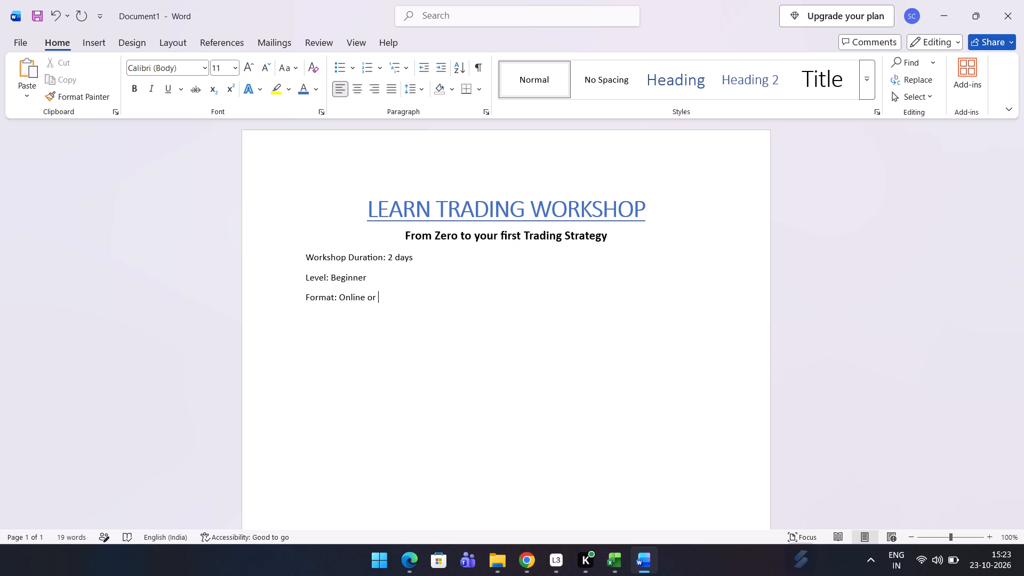
pyautogui.press('f')
pyautogui.press('BackSpace')
pyautogui.press('o')
pyautogui.write('ffline')
# Start a new line beneath the format line with the text "Target Audince: People who".
pyautogui.press('Return')
pyautogui.write('arget')
pyautogui.press('a')
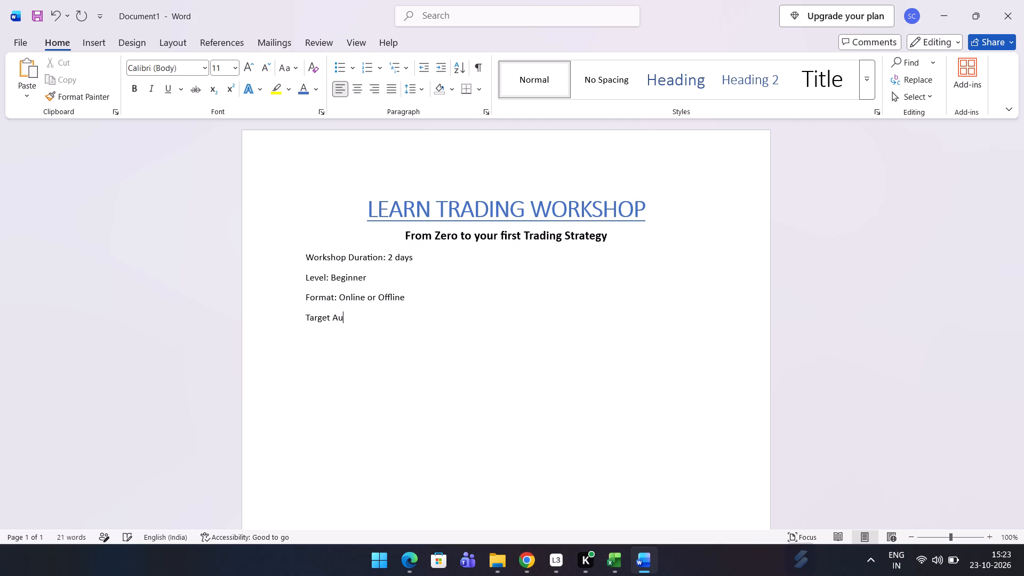
pyautogui.write('dince')
pyautogui.write(':')
pyautogui.press('space')
pyautogui.press('space')
pyautogui.write('e')
pyautogui.press('BackSpace')
pyautogui.write('who')
pyautogui.press('space')
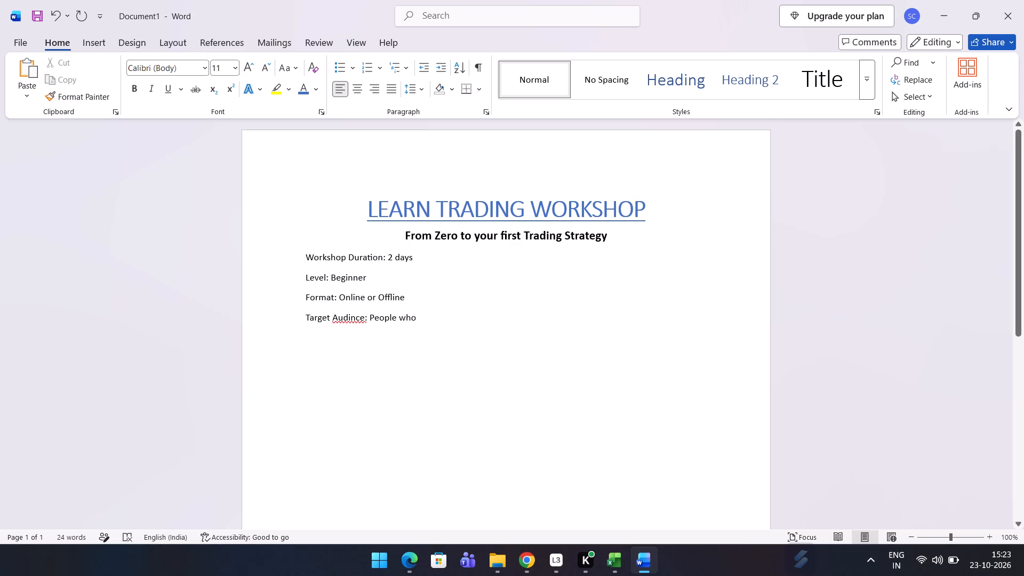
# Correct the spelling of "Audince" to "Audience" in the target line.
pyautogui.click(351, 317)
pyautogui.press('e')
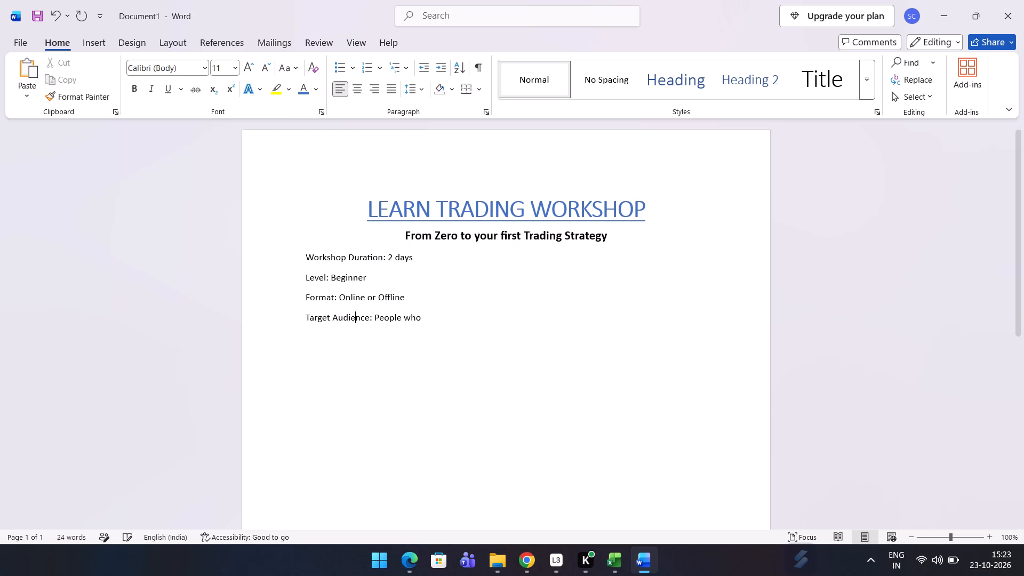
# Complete the target audience line so that it reads "Target Audience: People who want to learn trading from scratch".
pyautogui.click(421, 323)
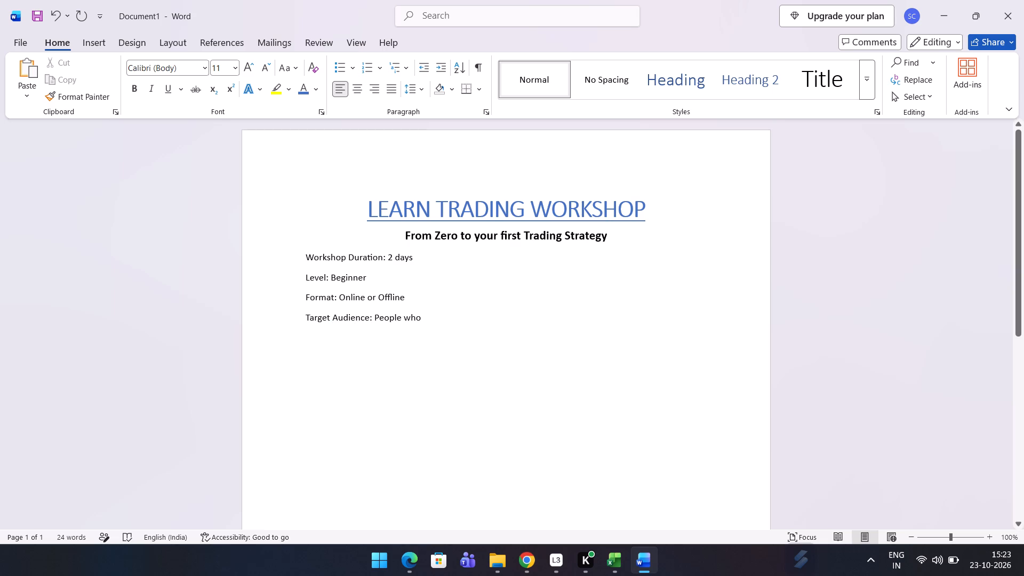
pyautogui.press('space')
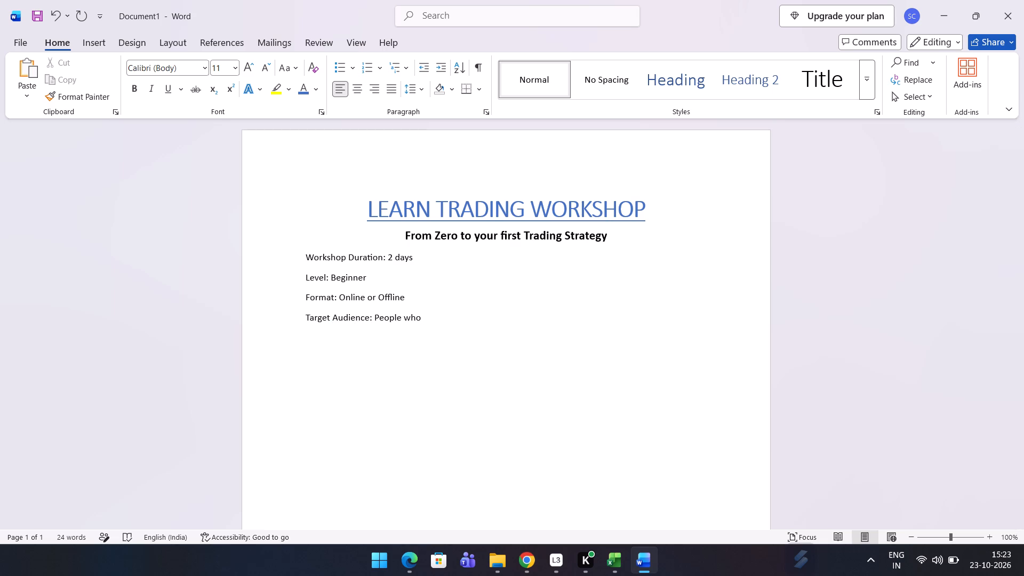
pyautogui.write('what')
pyautogui.press('space')
pyautogui.press('BackSpace')
pyautogui.press('BackSpace')
pyautogui.press('BackSpace')
pyautogui.press('BackSpace')
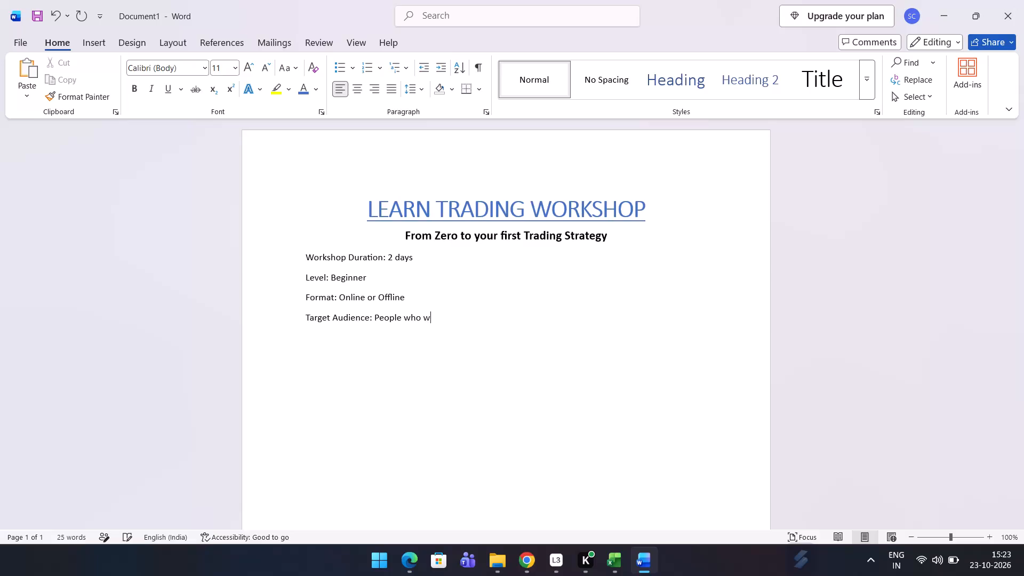
pyautogui.press('BackSpace')
pyautogui.write('want')
pyautogui.press('space')
pyautogui.write('to')
pyautogui.press('space')
pyautogui.write('learn')
pyautogui.press('space')
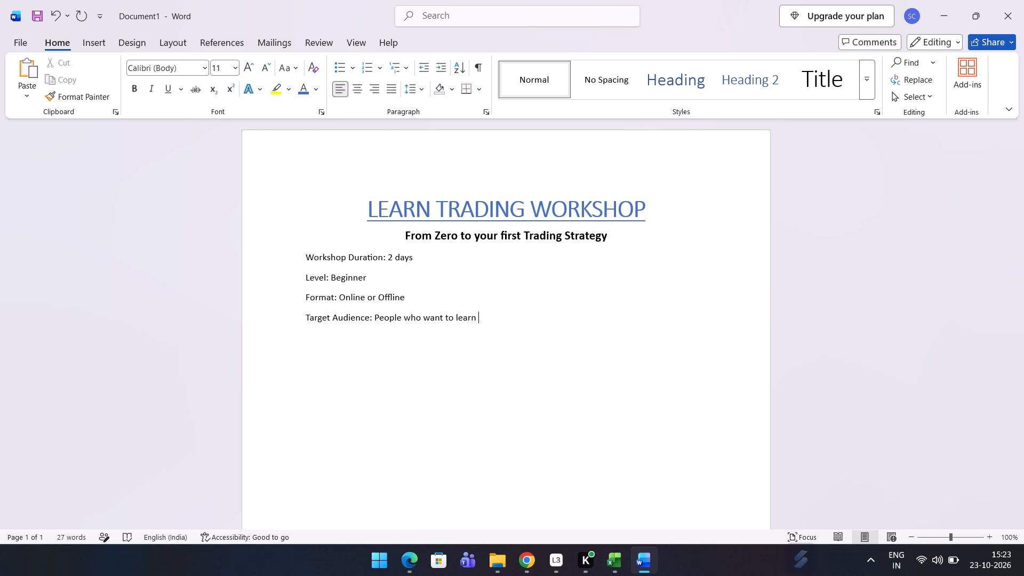
pyautogui.write('trading')
pyautogui.press('space')
pyautogui.write('from')
pyautogui.press('space')
pyautogui.press('s')
pyautogui.write('cre')
pyautogui.press('BackSpace')
pyautogui.press('a')
pyautogui.write('tch')
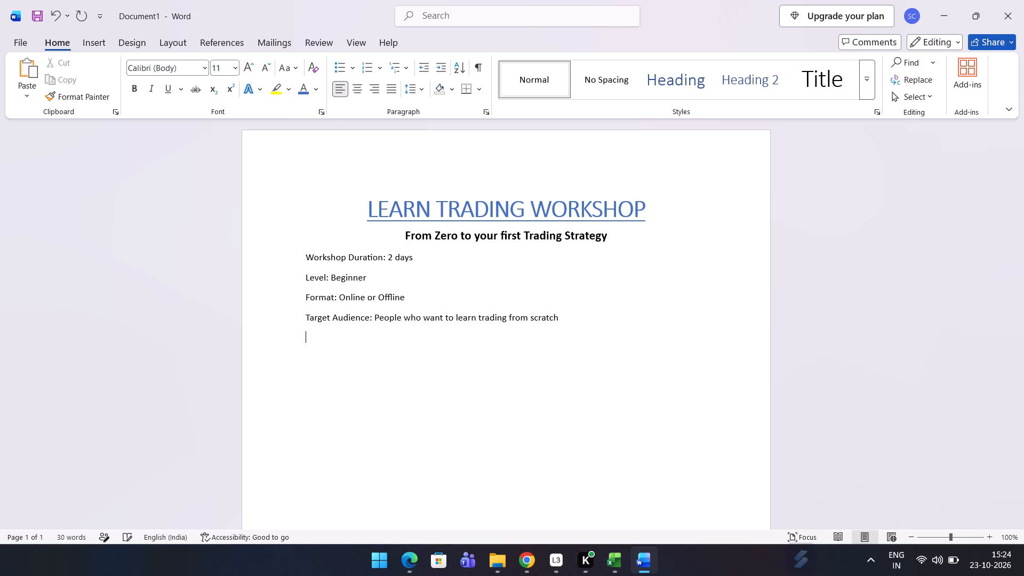
# Add the line "Market Focus: Forex, Gold ( XAUUSD)" beneath the target audience line.
pyautogui.write('arket')
pyautogui.press('space')
pyautogui.write('ocus')
pyautogui.write(':')
pyautogui.press('space')
pyautogui.write('orex')
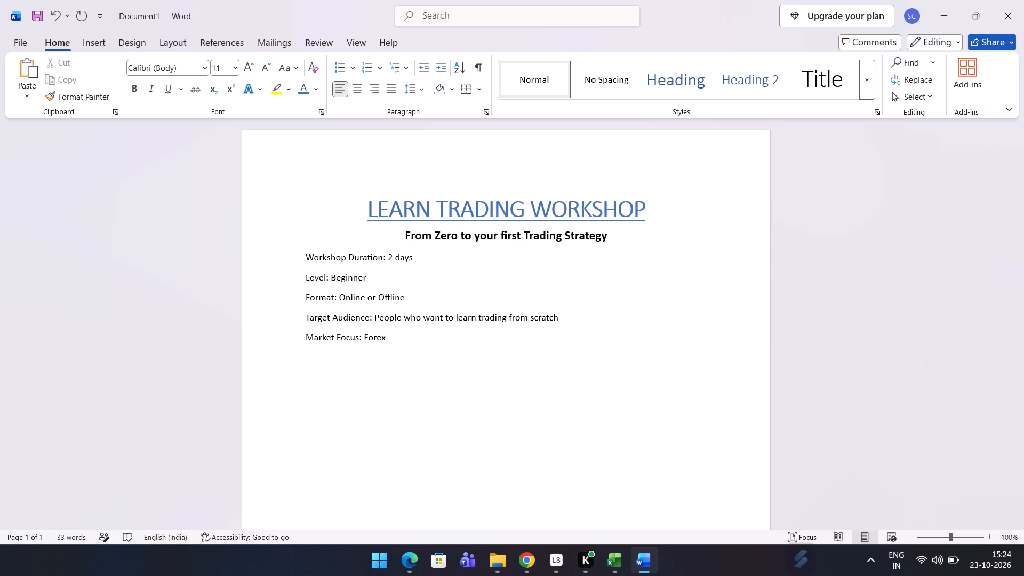
pyautogui.write(',')
pyautogui.press('space')
pyautogui.press('space')
pyautogui.write('(')
pyautogui.press('space')
pyautogui.write('XAUUSD')
pyautogui.hotkey('shift', ')')
# Extend the market focus line by adding ", and basic financial markets" after "( XAUUSD)".
pyautogui.press('space')
pyautogui.press('BackSpace')
pyautogui.write(',')
pyautogui.press('space')
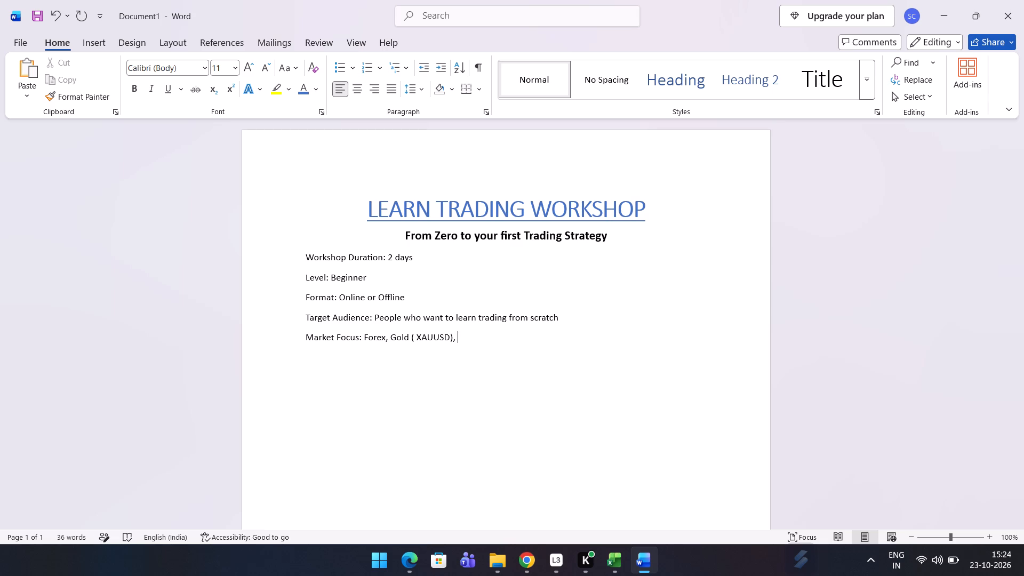
pyautogui.write('and basic')
pyautogui.press('space')
pyautogui.write('finna')
pyautogui.press('BackSpace')
pyautogui.press('BackSpace')
pyautogui.press('BackSpace')
pyautogui.write('nancial')
pyautogui.press('space')
pyautogui.write('ma')
pyautogui.write('rkets')
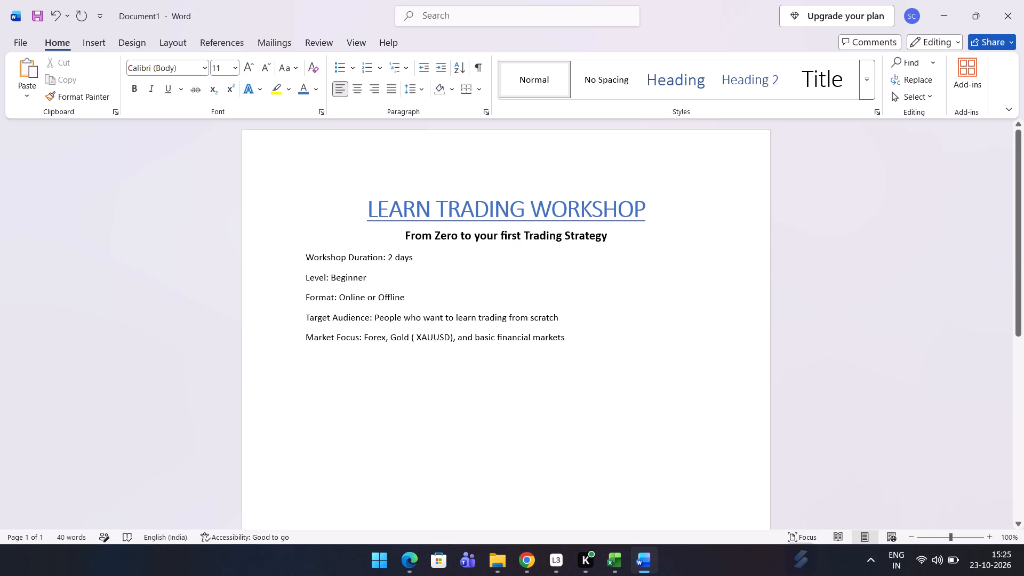
# Make the labels "Market Focus:", "Workshop Duration:" and "Level:" bold.
pyautogui.moveTo(361, 339); pyautogui.dragTo(313, 339)
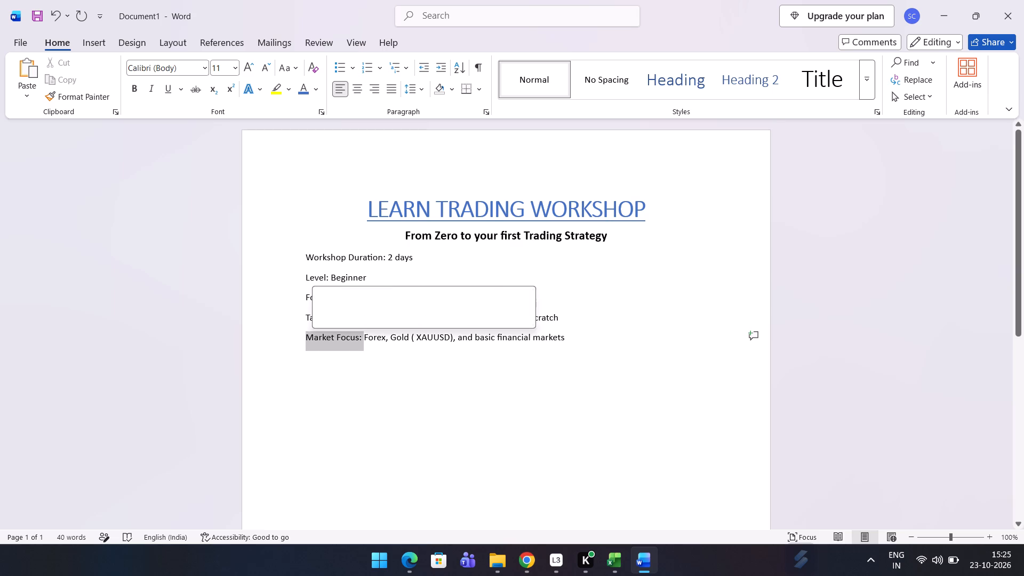
pyautogui.click(323, 317)
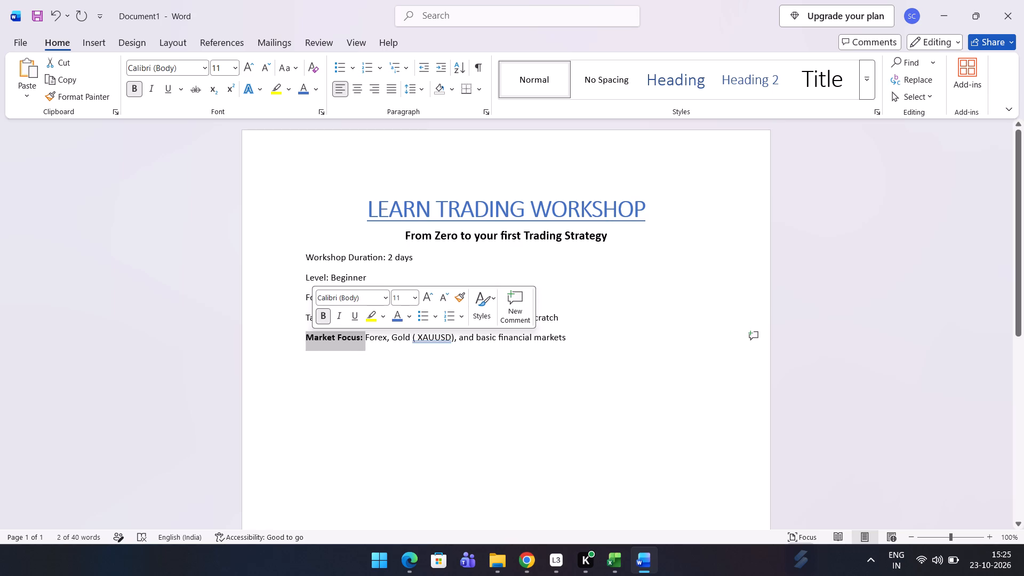
pyautogui.moveTo(387, 255); pyautogui.dragTo(299, 257)
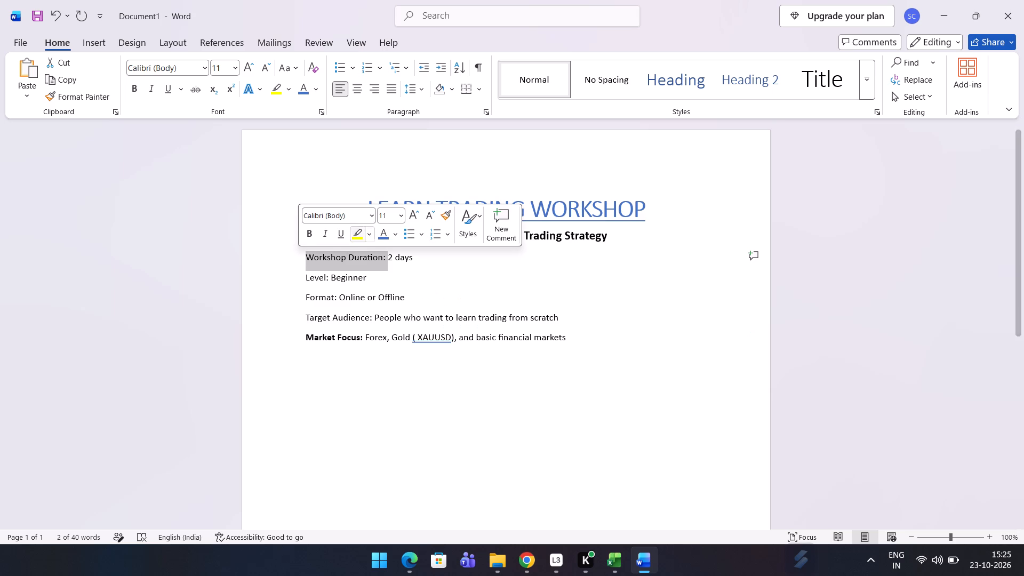
pyautogui.click(316, 235)
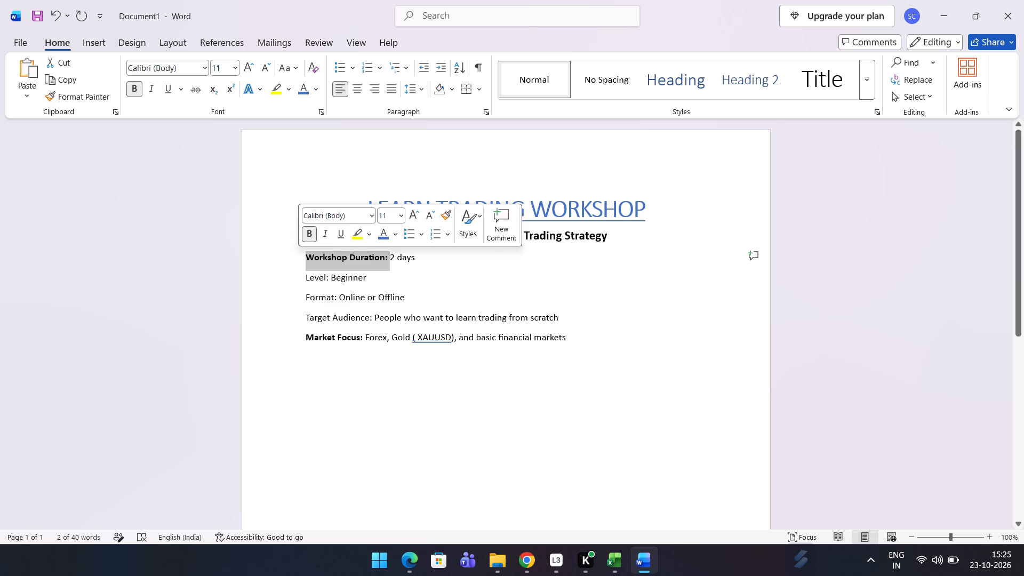
pyautogui.moveTo(329, 277); pyautogui.dragTo(269, 277)
pyautogui.click(278, 254)
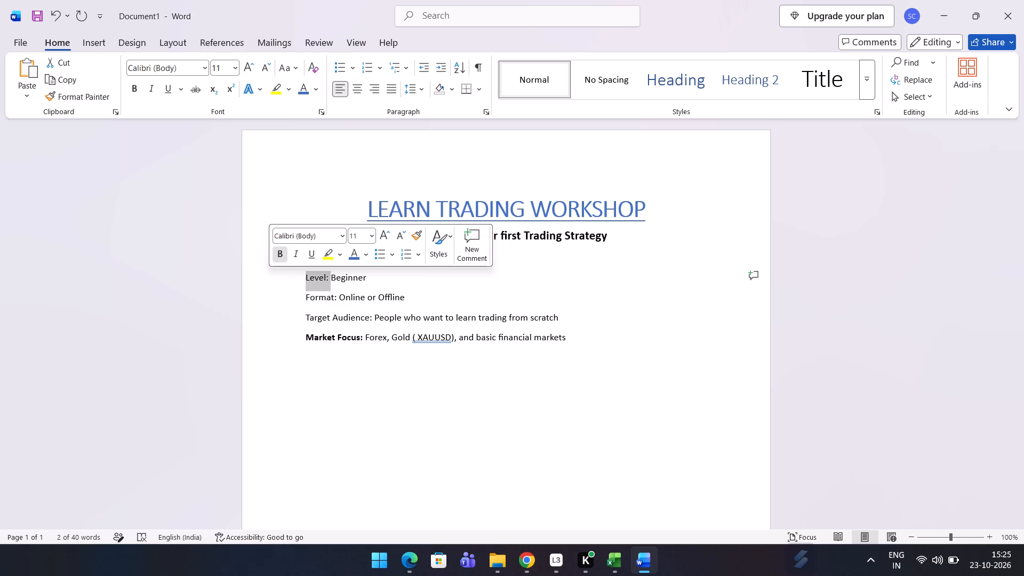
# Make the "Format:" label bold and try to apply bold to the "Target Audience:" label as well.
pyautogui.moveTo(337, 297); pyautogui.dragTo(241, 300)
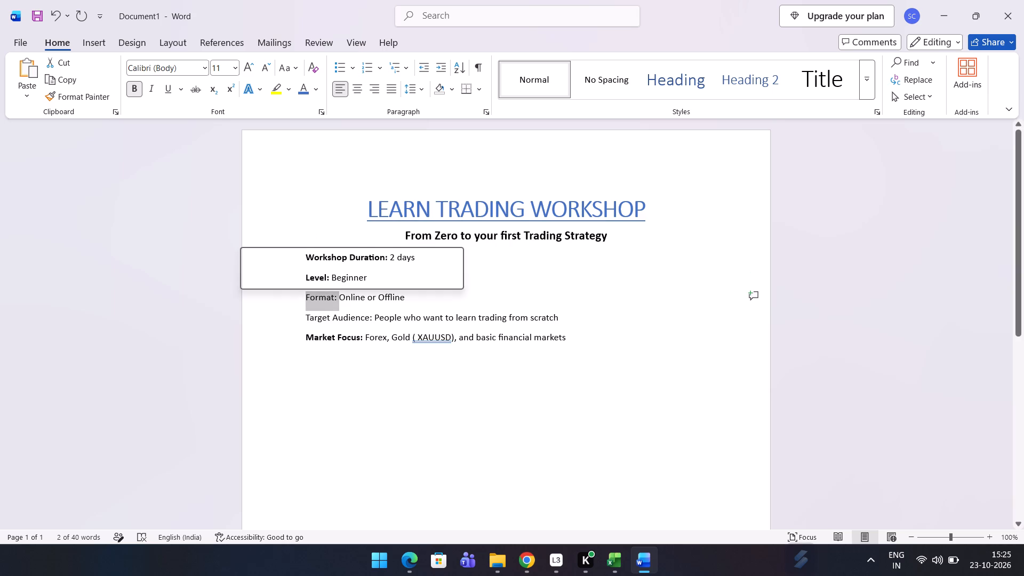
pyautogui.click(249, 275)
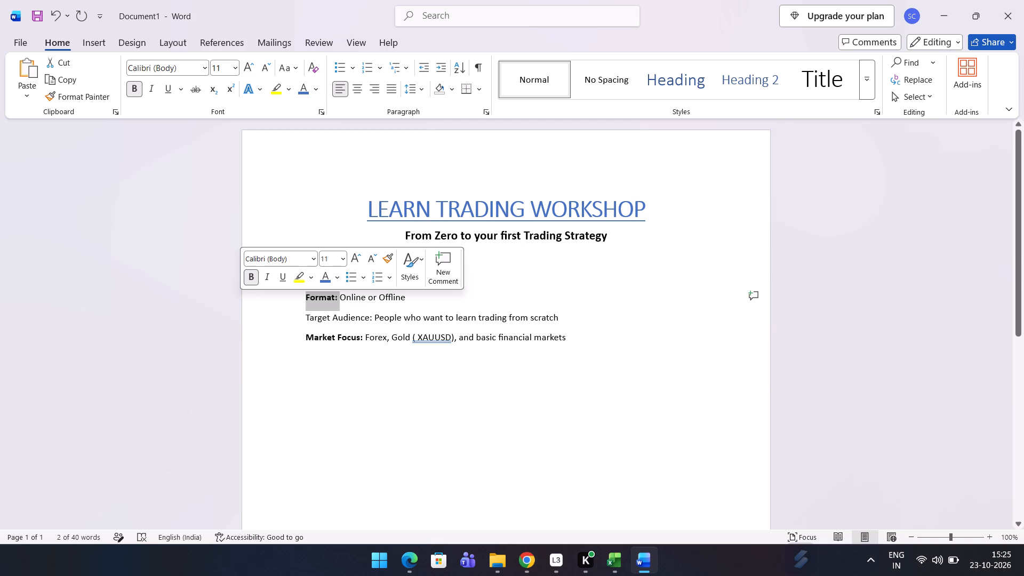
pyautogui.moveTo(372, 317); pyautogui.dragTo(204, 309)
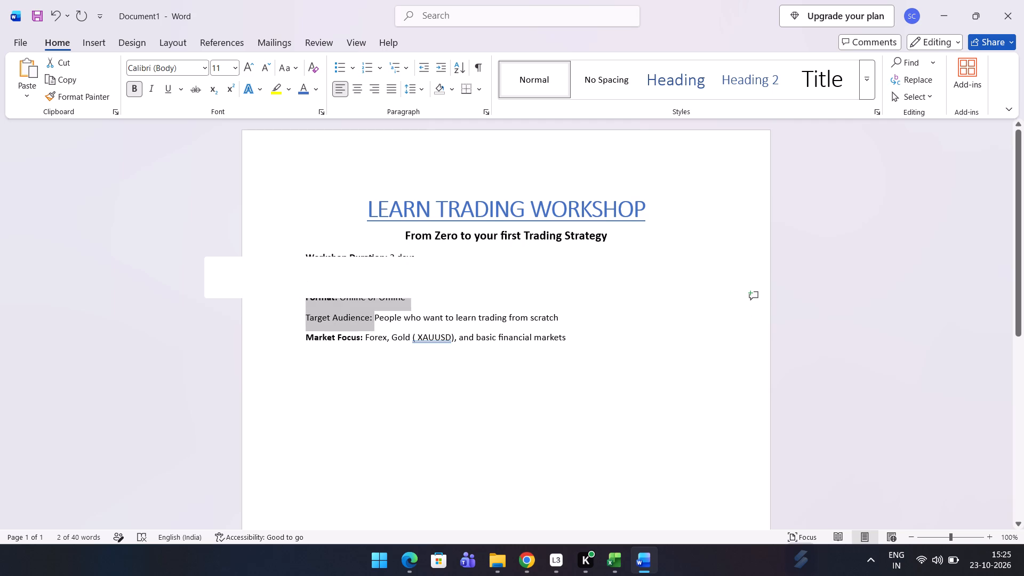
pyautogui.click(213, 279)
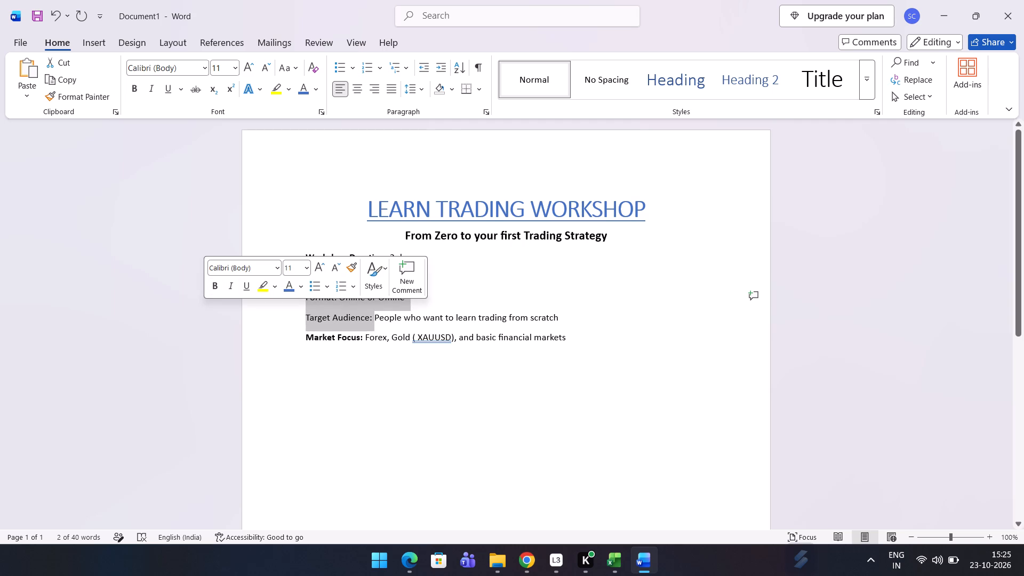
# Apply the suggested grammar correction "(XAUUSD" in the market focus line to remove the extra space after the bracket.
pyautogui.rightClick(429, 340)
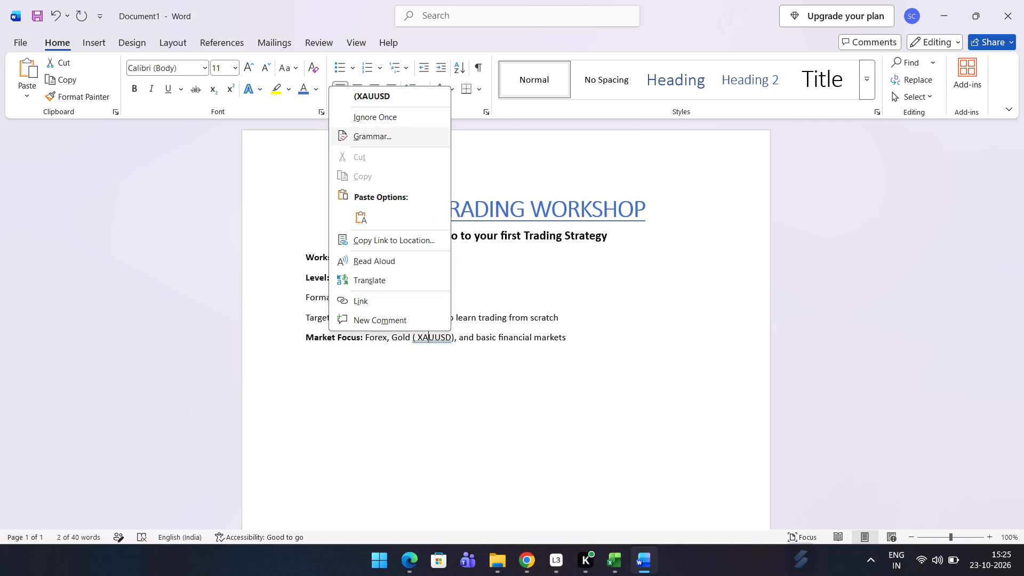
pyautogui.click(403, 97)
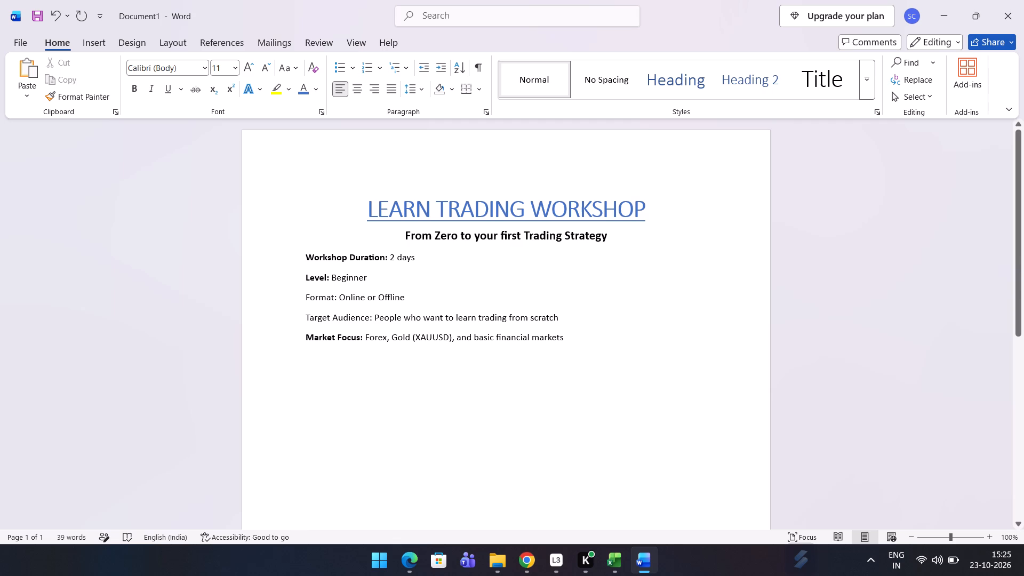
pyautogui.click(583, 345)
# Make the labels "Format:" and "Target Audience:" bold.
pyautogui.moveTo(338, 298); pyautogui.dragTo(223, 303)
pyautogui.click(230, 277)
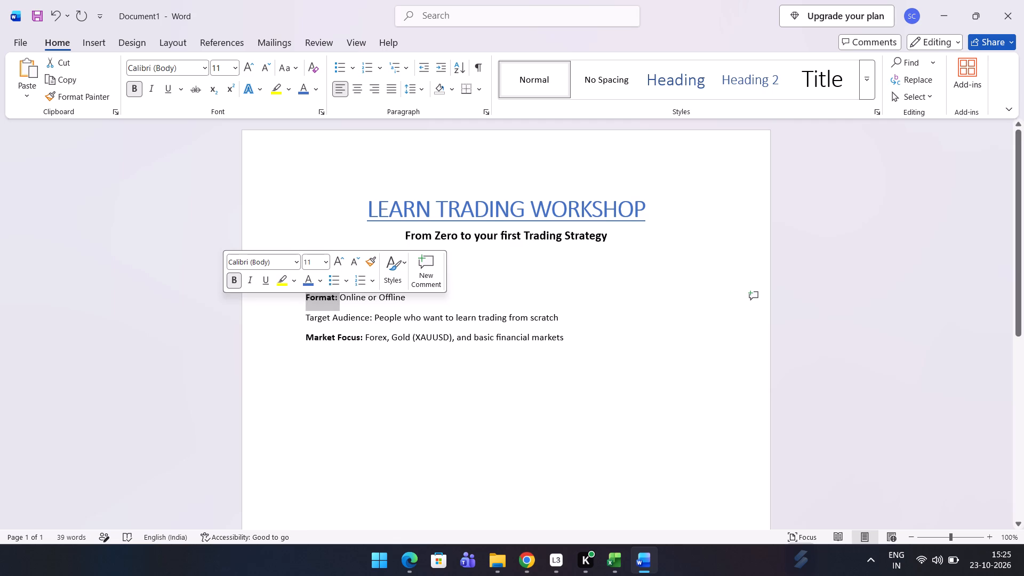
pyautogui.moveTo(372, 322); pyautogui.dragTo(143, 328)
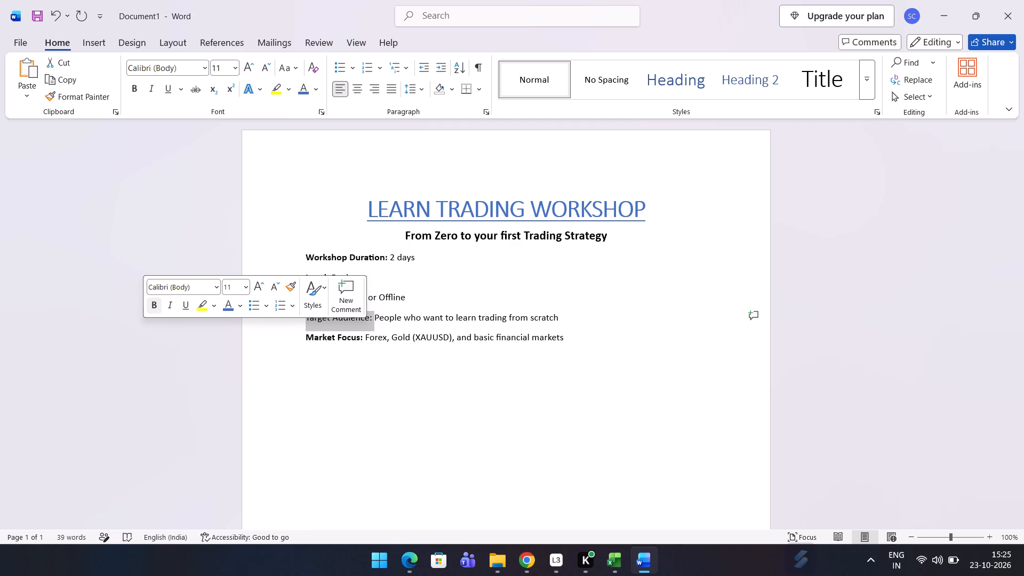
pyautogui.click(151, 305)
pyautogui.click(493, 429)
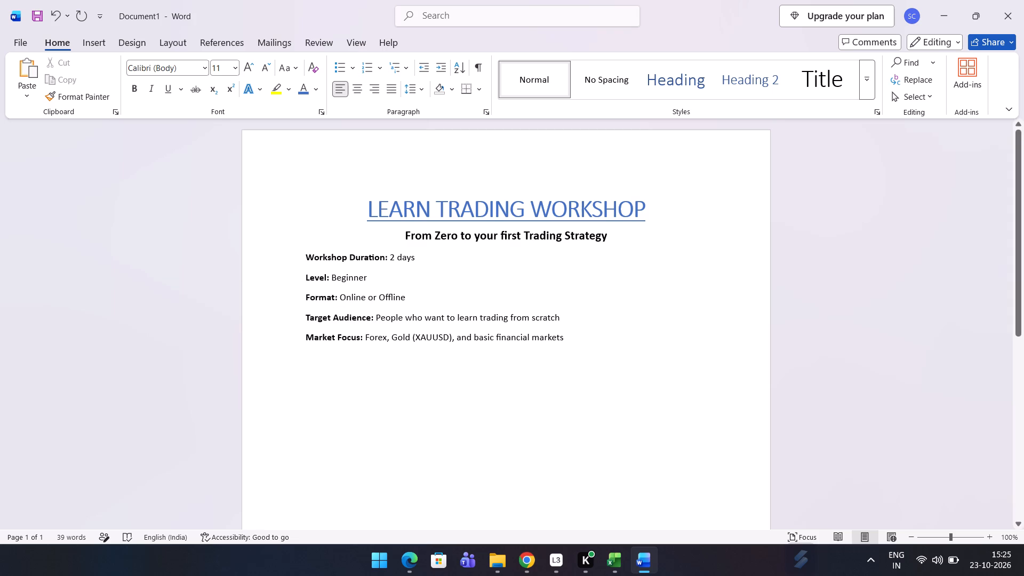
# Increase the indent of the five detail lines, from Workshop Duration through Market Focus, by two levels, keeping them left-aligned.
pyautogui.scroll(-1, 582, 369)
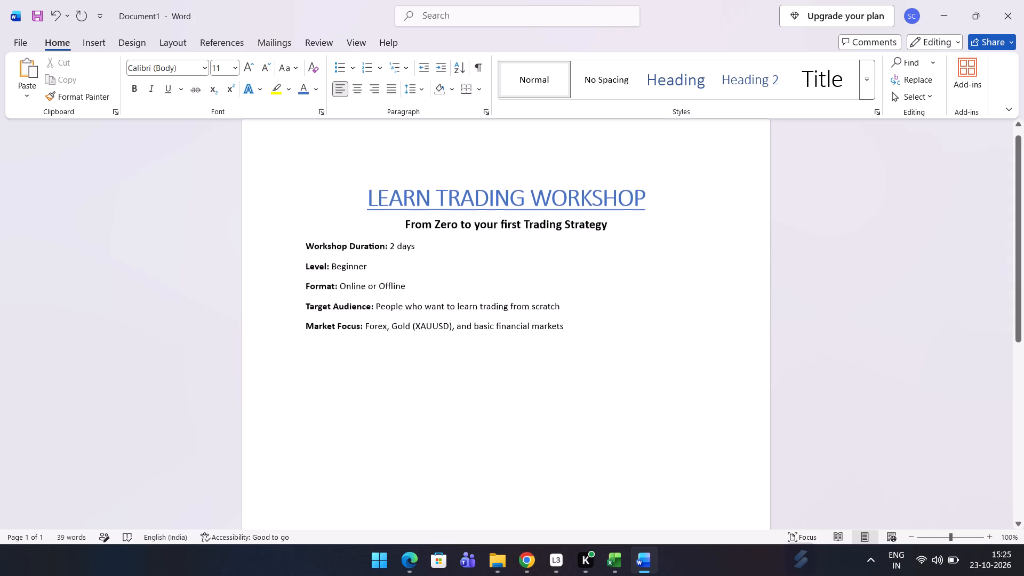
pyautogui.scroll(-1, 582, 369)
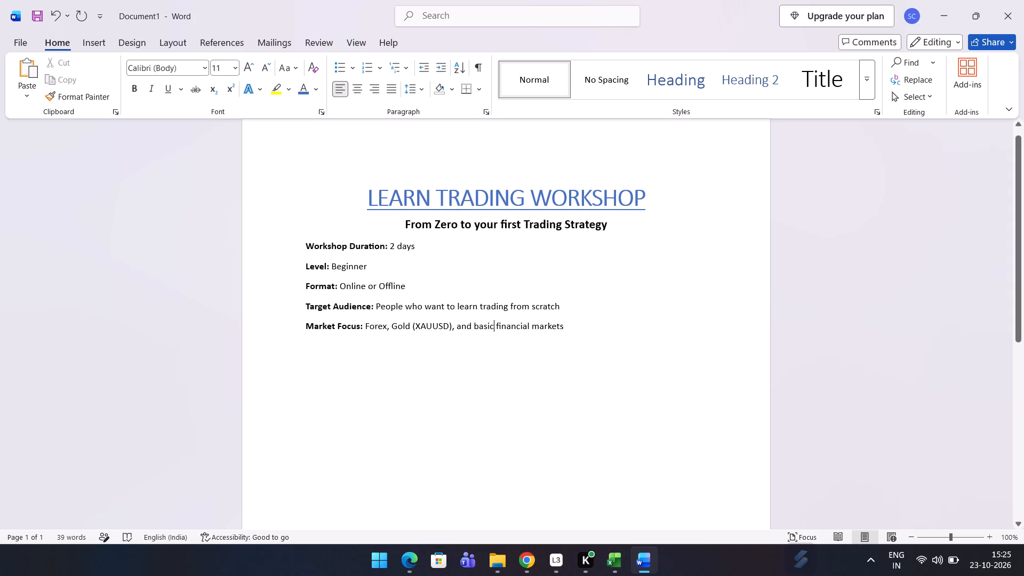
pyautogui.moveTo(299, 238); pyautogui.dragTo(475, 275)
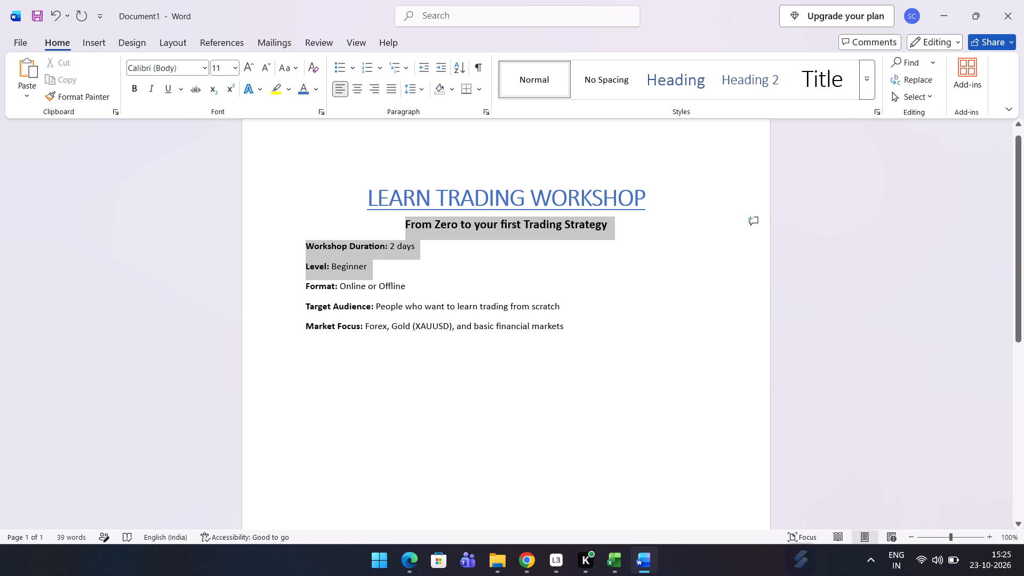
pyautogui.moveTo(475, 275); pyautogui.dragTo(324, 236)
pyautogui.click(324, 236)
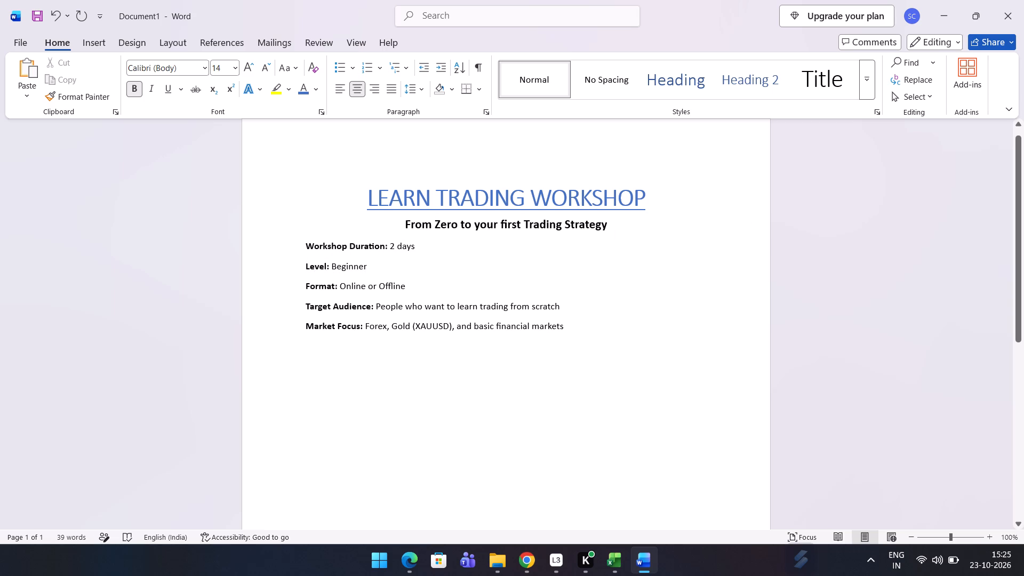
pyautogui.click(295, 236)
pyautogui.click(327, 242)
pyautogui.moveTo(299, 244); pyautogui.dragTo(578, 331)
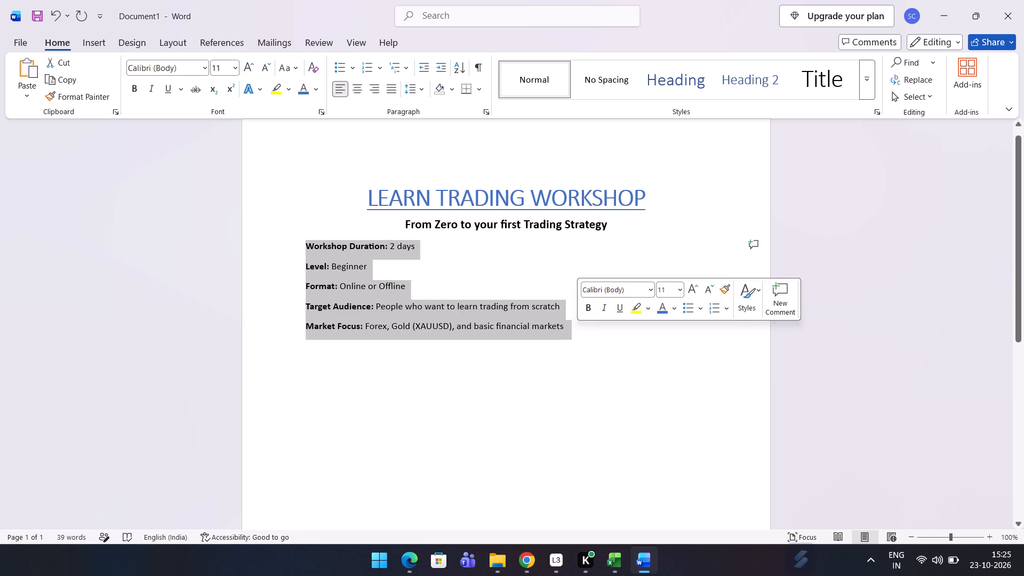
pyautogui.click(360, 90)
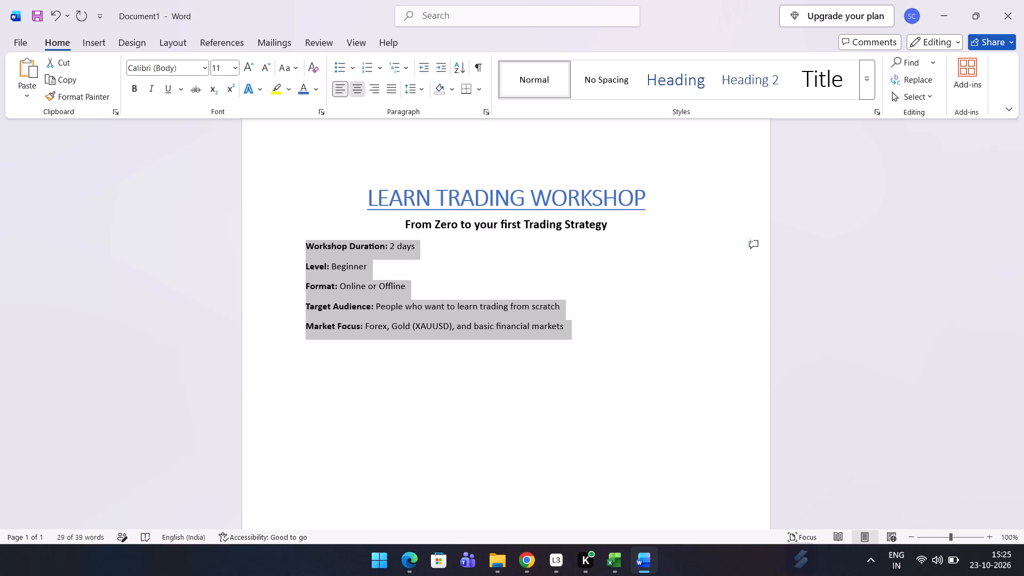
pyautogui.click(360, 90)
pyautogui.click(440, 66)
pyautogui.click(440, 66)
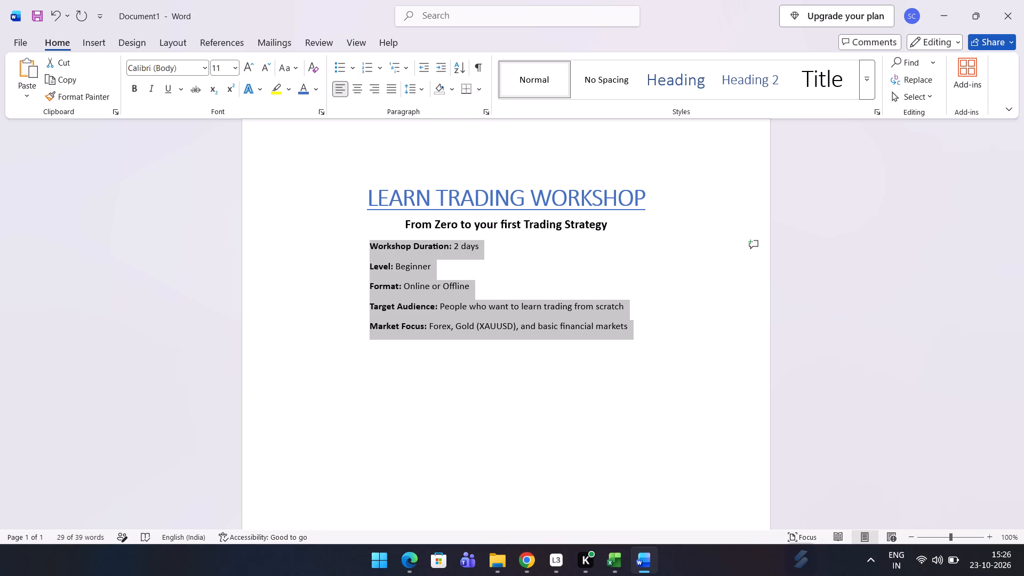
pyautogui.click(419, 68)
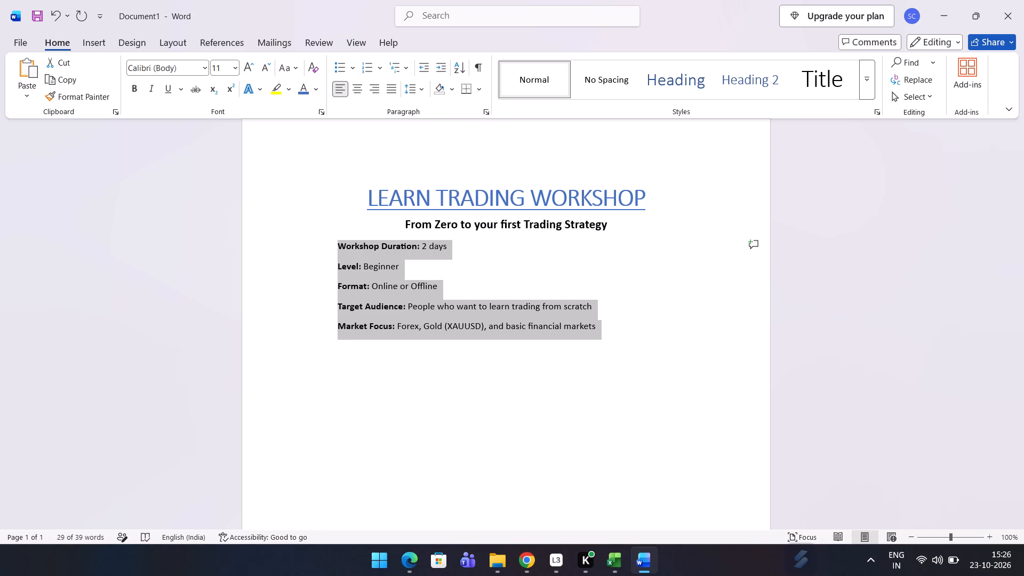
pyautogui.click(441, 67)
pyautogui.click(374, 372)
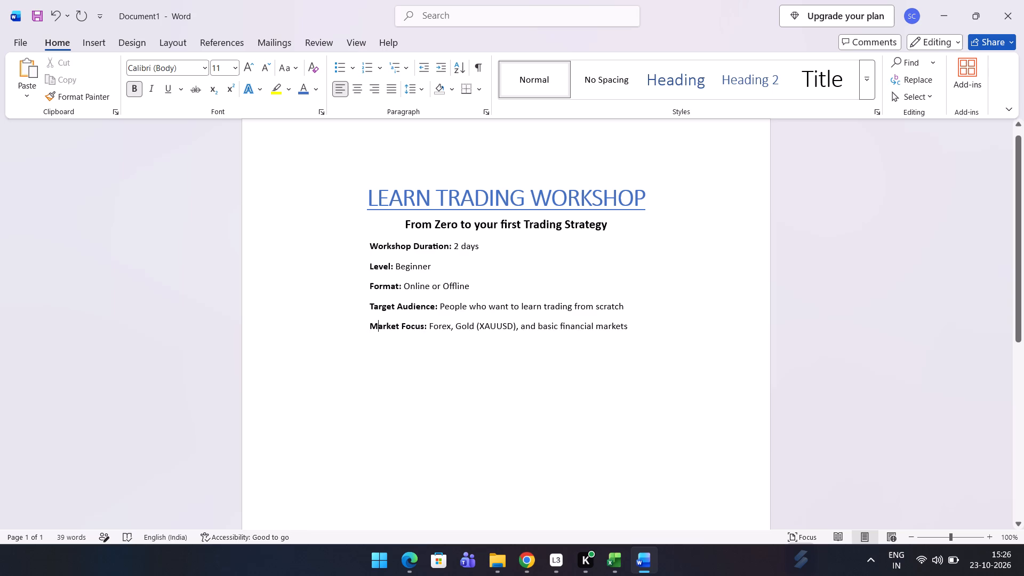
# Underline the whole subtitle "From Zero to your first Trading Strategy".
pyautogui.moveTo(401, 228); pyautogui.dragTo(559, 222)
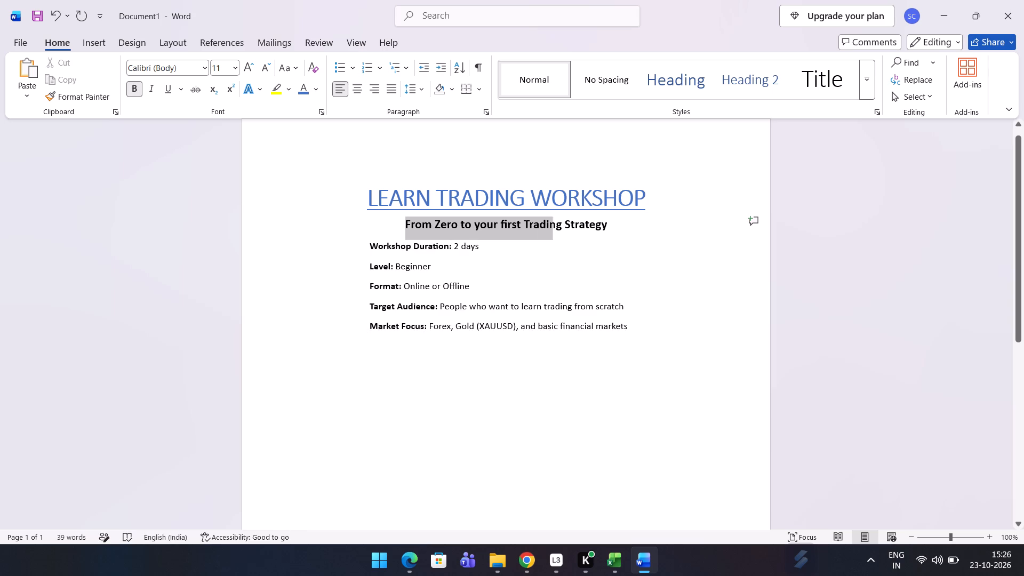
pyautogui.moveTo(559, 222); pyautogui.dragTo(632, 222)
pyautogui.click(680, 195)
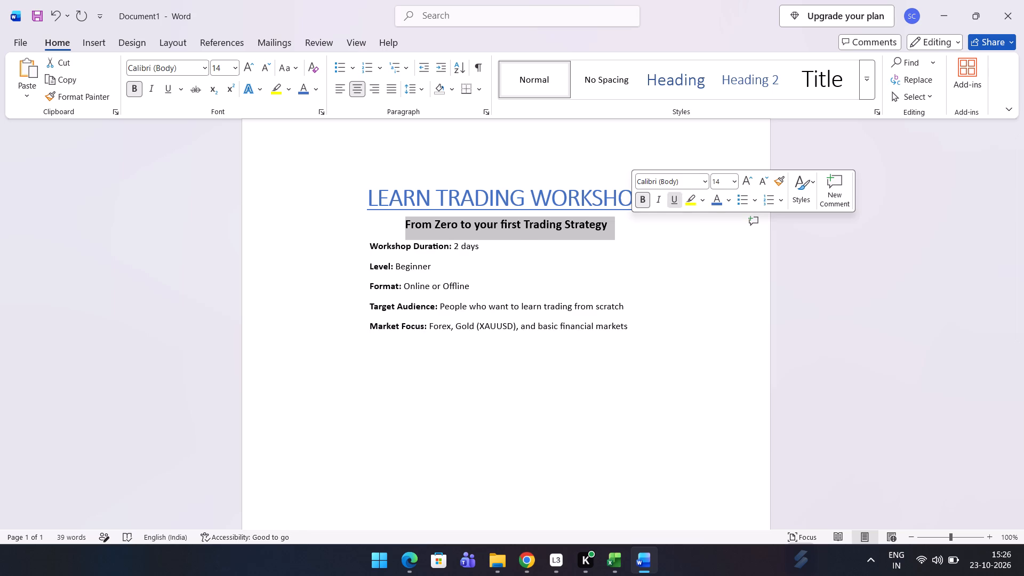
pyautogui.click(566, 409)
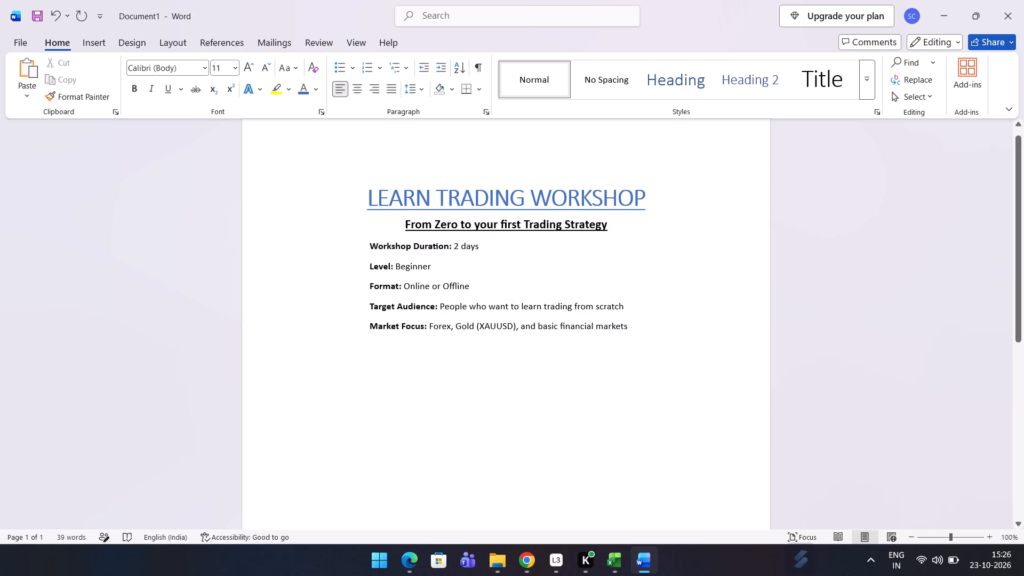
# Put outside borders around the five workshop detail lines, from Workshop Duration through Market Focus.
pyautogui.moveTo(367, 245); pyautogui.dragTo(624, 321)
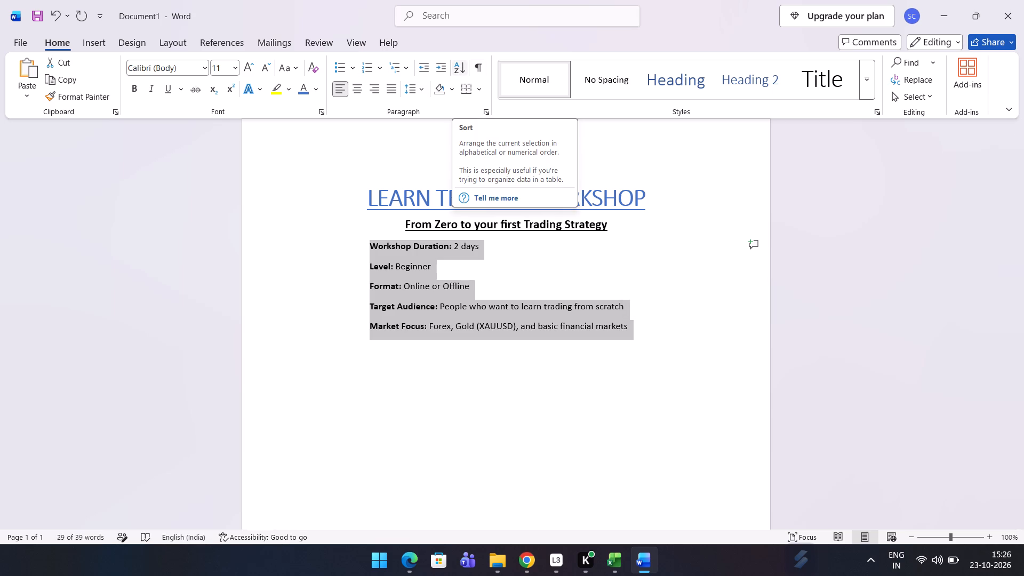
pyautogui.click(591, 395)
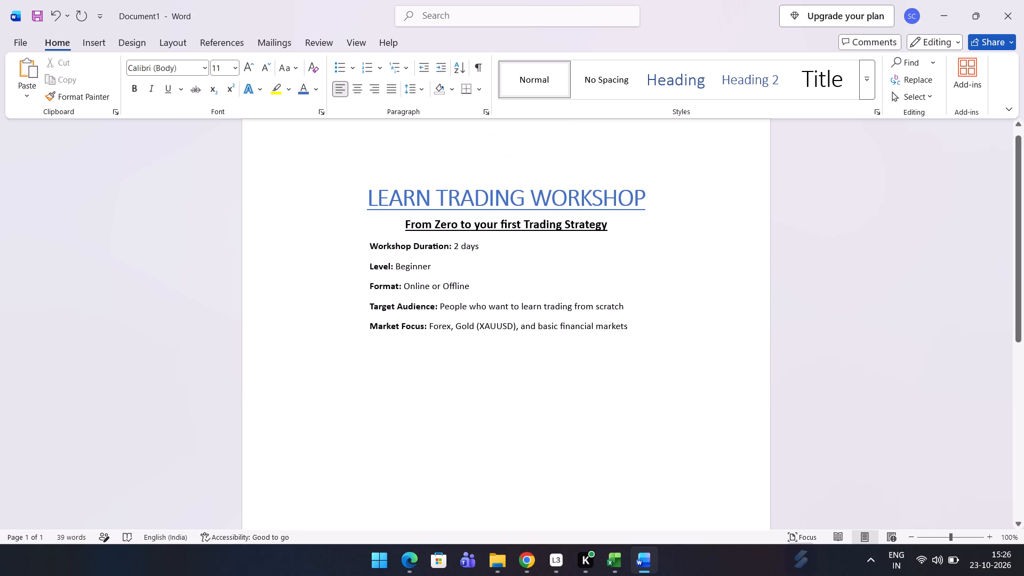
pyautogui.moveTo(365, 246); pyautogui.dragTo(639, 322)
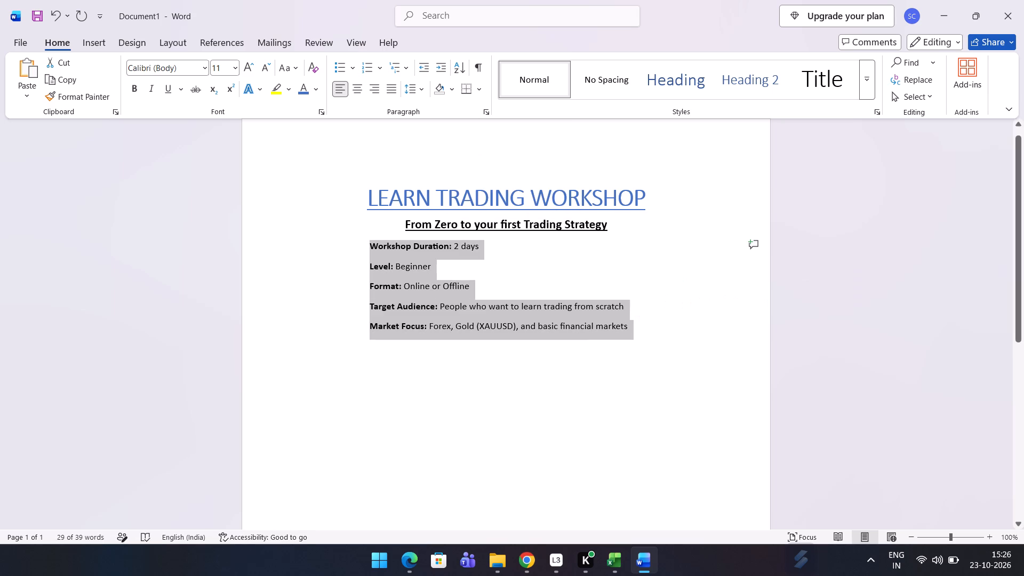
pyautogui.click(478, 89)
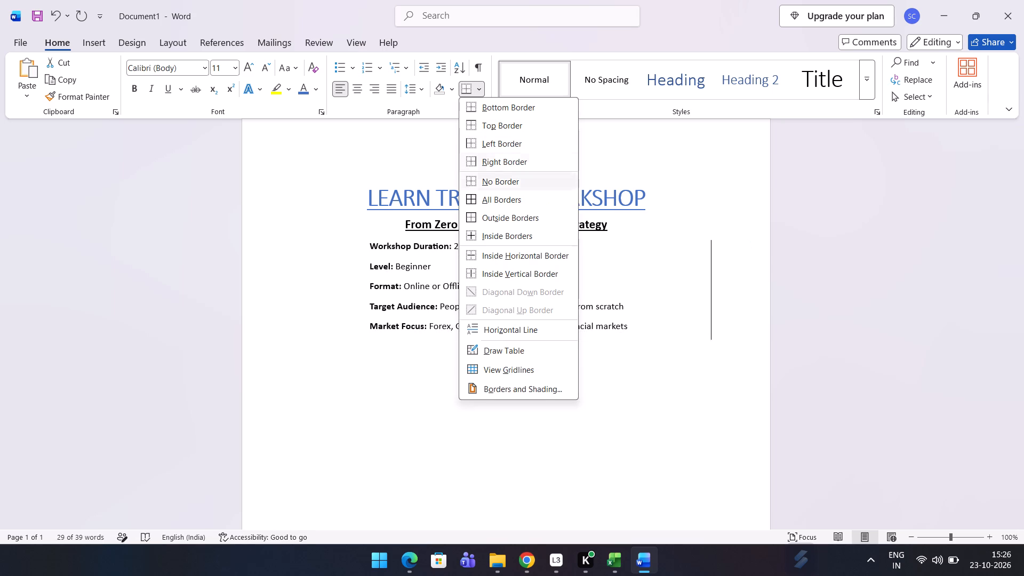
pyautogui.click(506, 215)
pyautogui.click(553, 399)
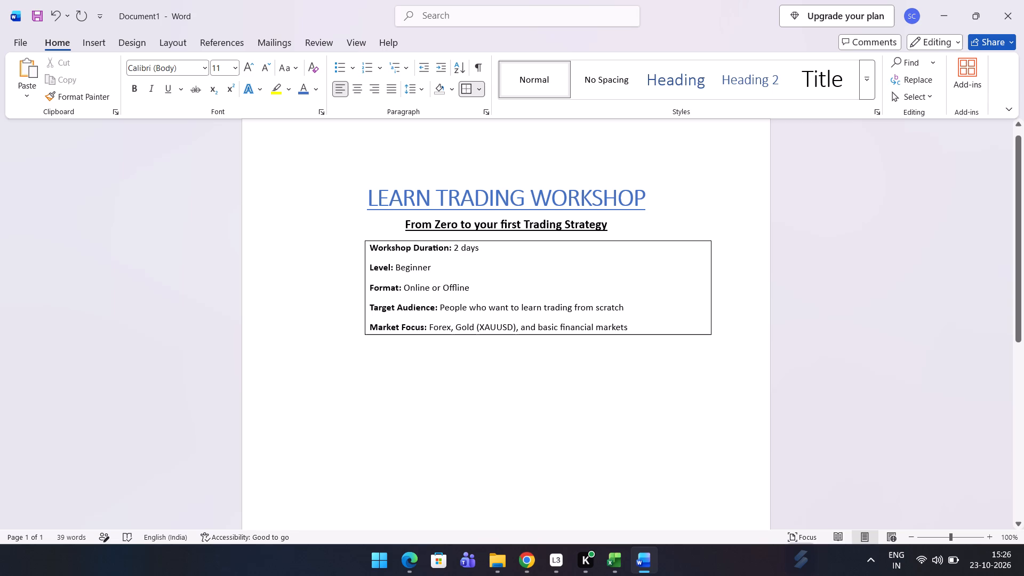
# Justify the five boxed detail lines and decrease their indent by one level.
pyautogui.click(422, 304)
pyautogui.moveTo(363, 244); pyautogui.dragTo(565, 330)
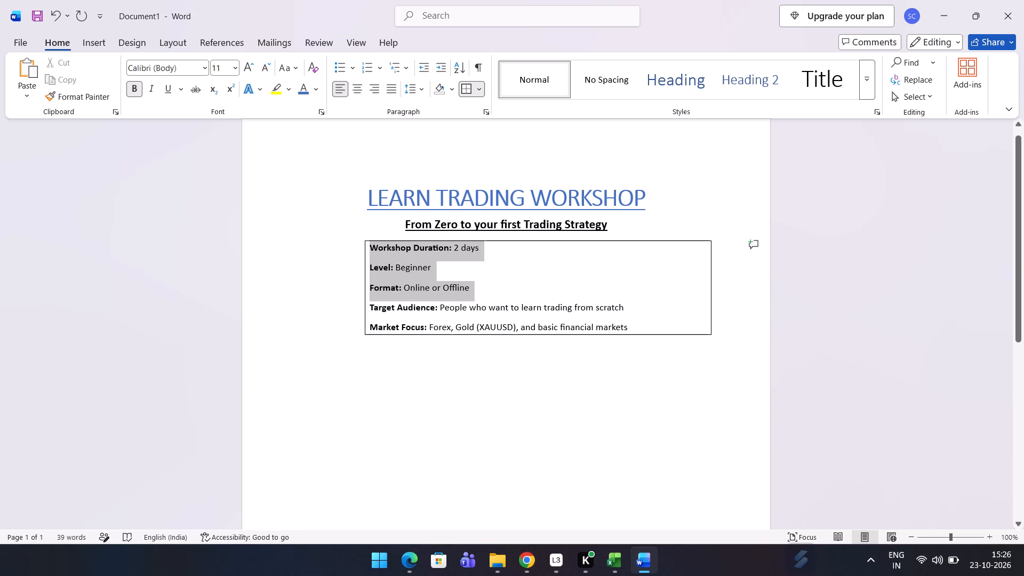
pyautogui.moveTo(565, 330); pyautogui.dragTo(753, 330)
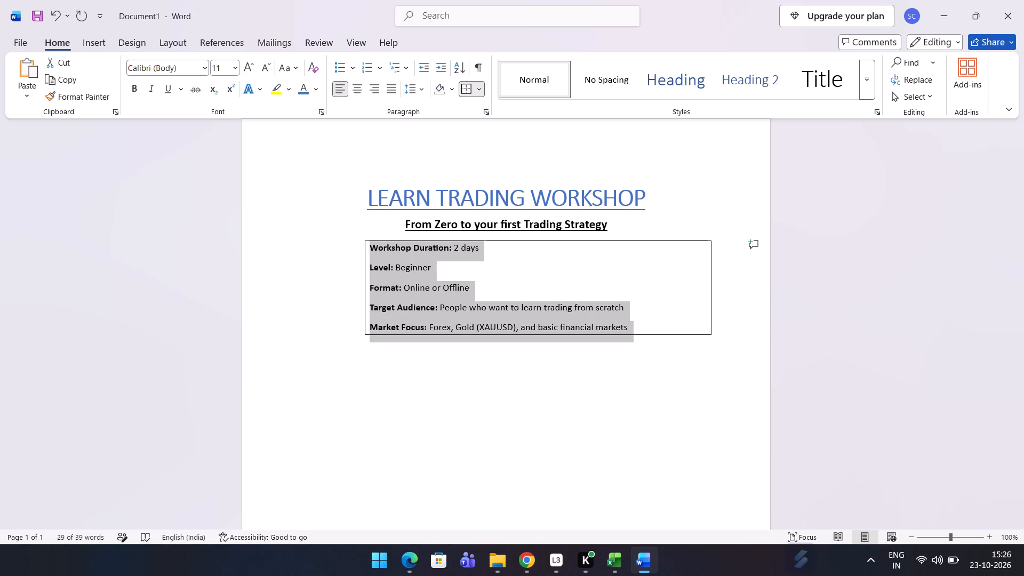
pyautogui.click(342, 87)
pyautogui.click(393, 94)
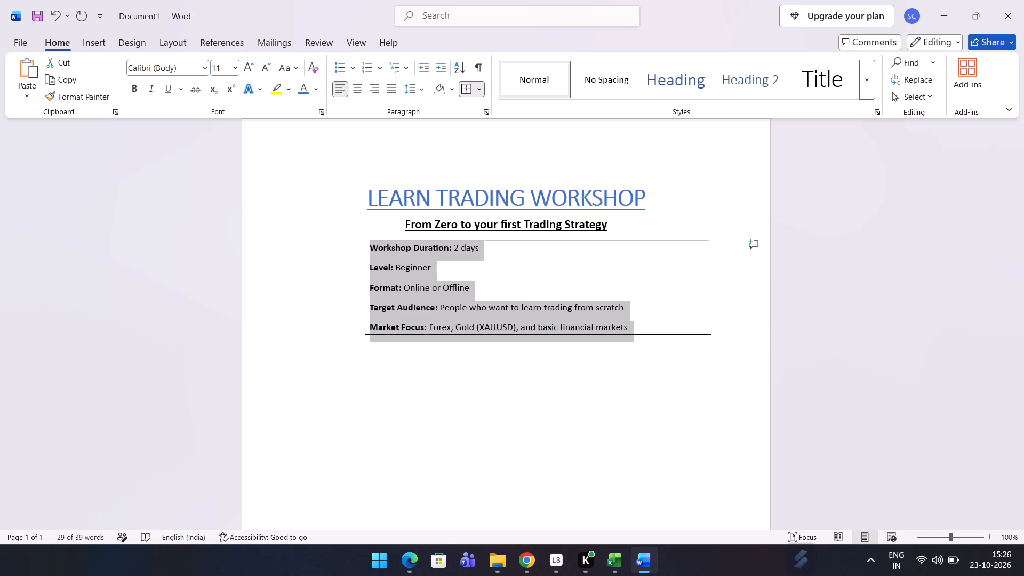
pyautogui.click(345, 96)
pyautogui.click(341, 89)
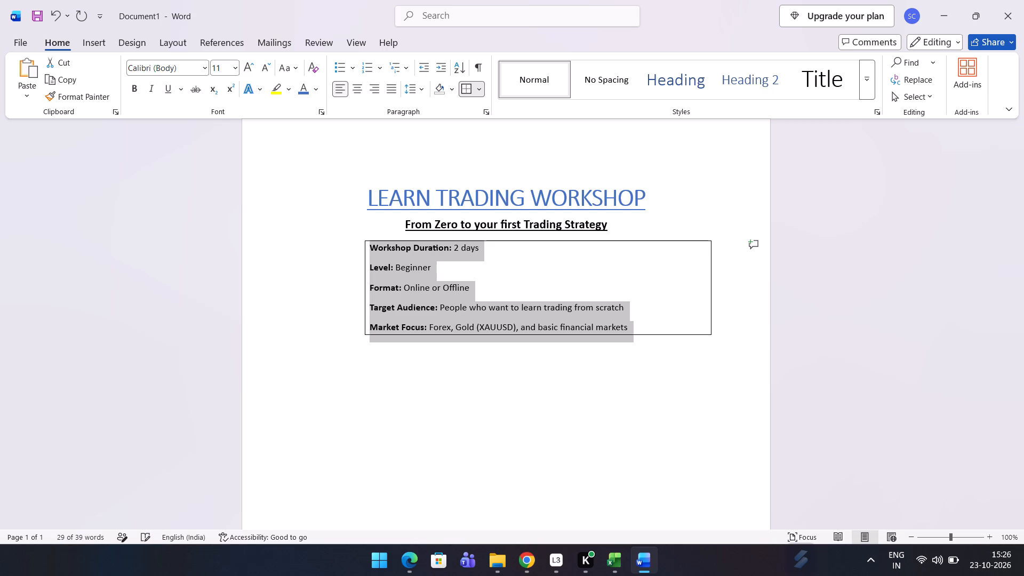
pyautogui.click(341, 89)
pyautogui.click(419, 61)
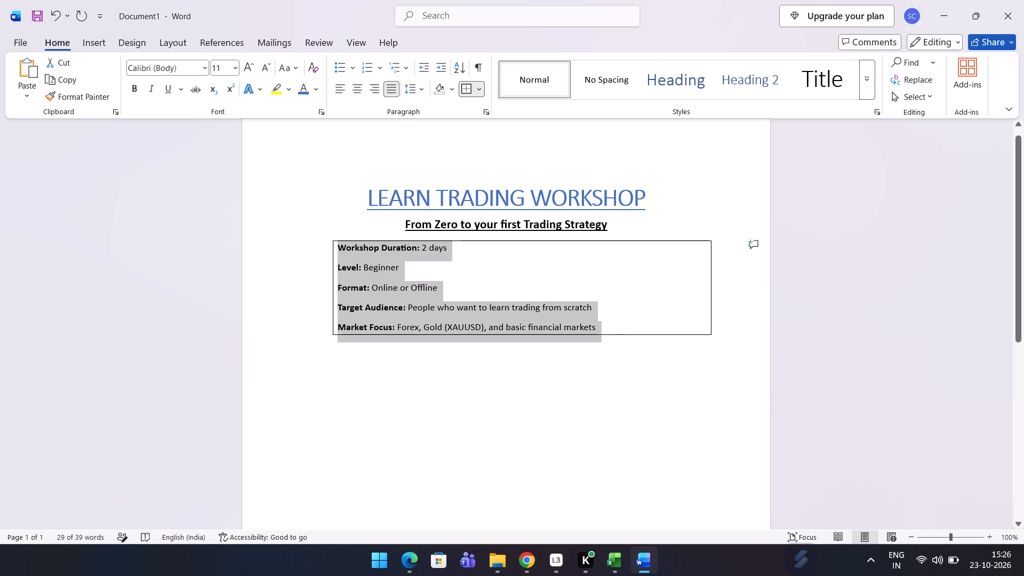
# Insert a blank line between the subtitle and the bordered workshop details.
pyautogui.click(342, 225)
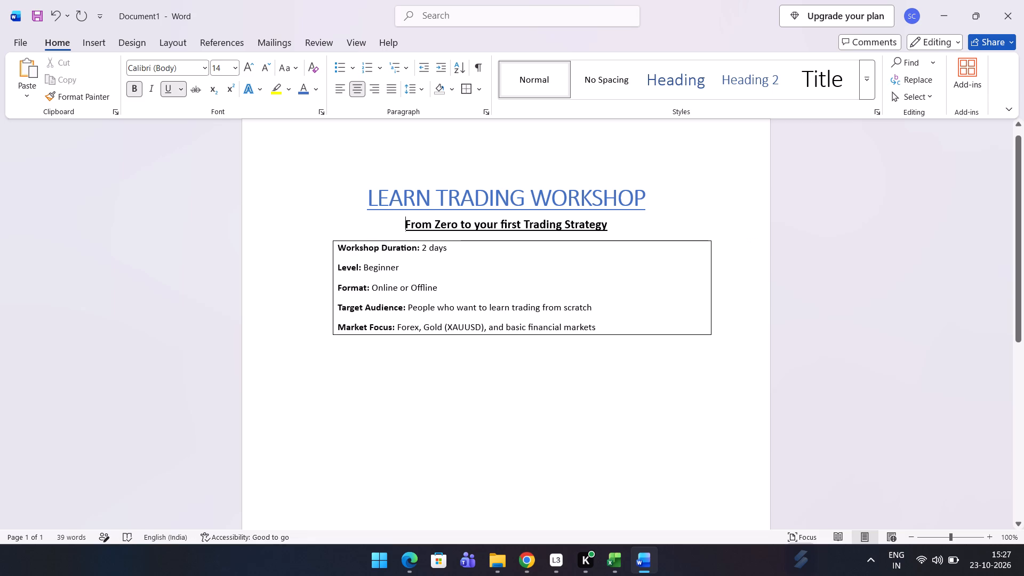
pyautogui.click(622, 232)
pyautogui.press('Return')
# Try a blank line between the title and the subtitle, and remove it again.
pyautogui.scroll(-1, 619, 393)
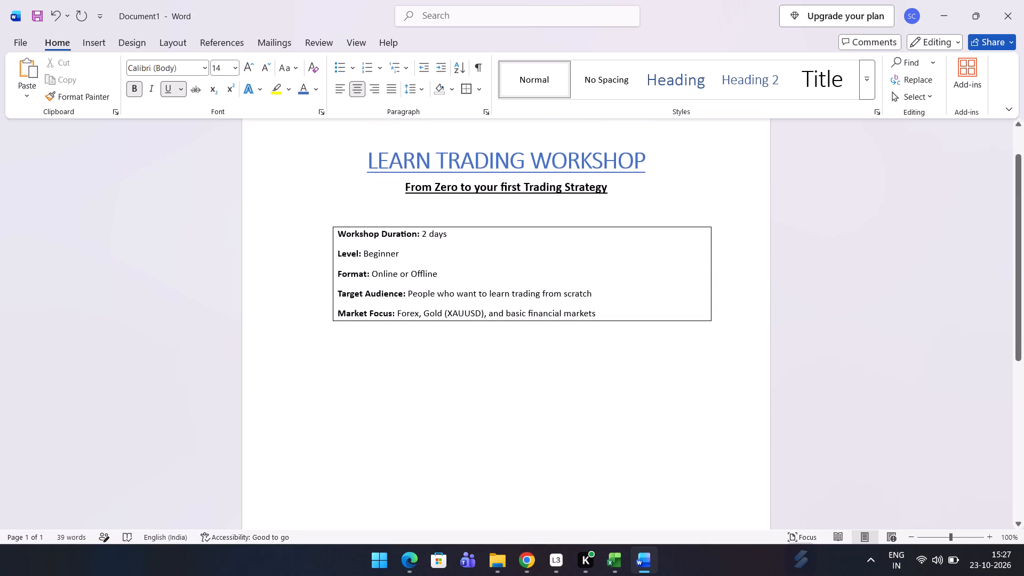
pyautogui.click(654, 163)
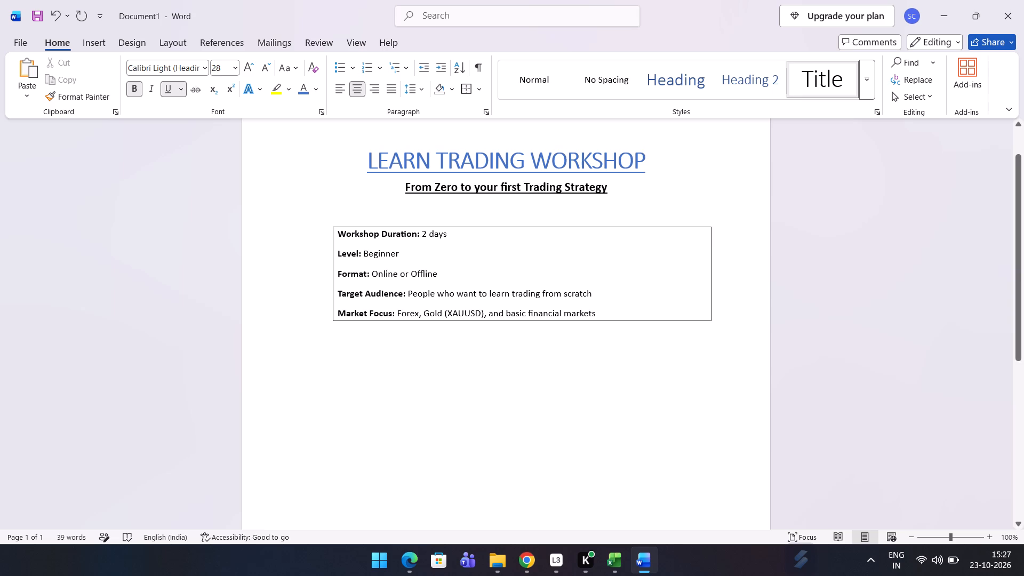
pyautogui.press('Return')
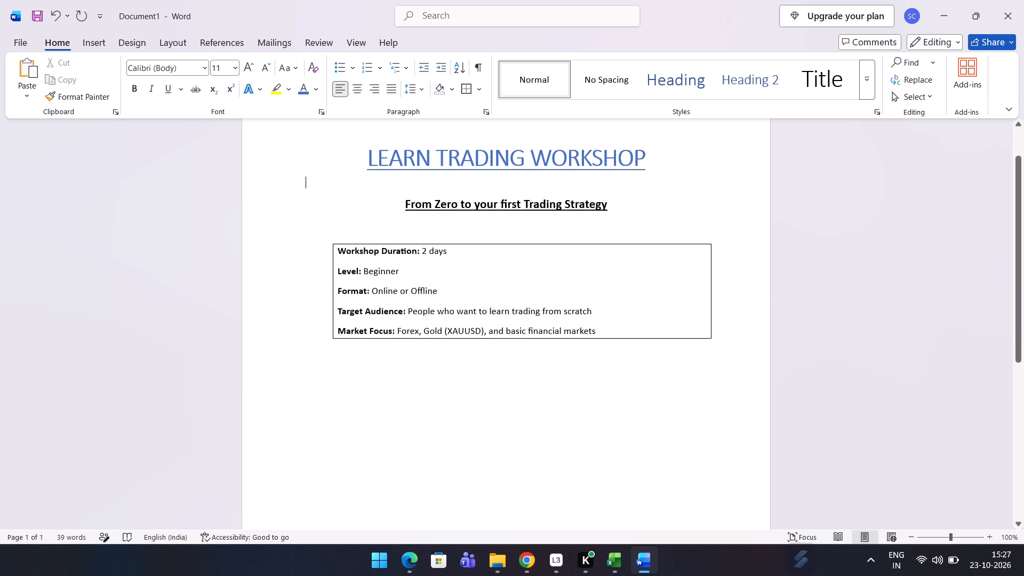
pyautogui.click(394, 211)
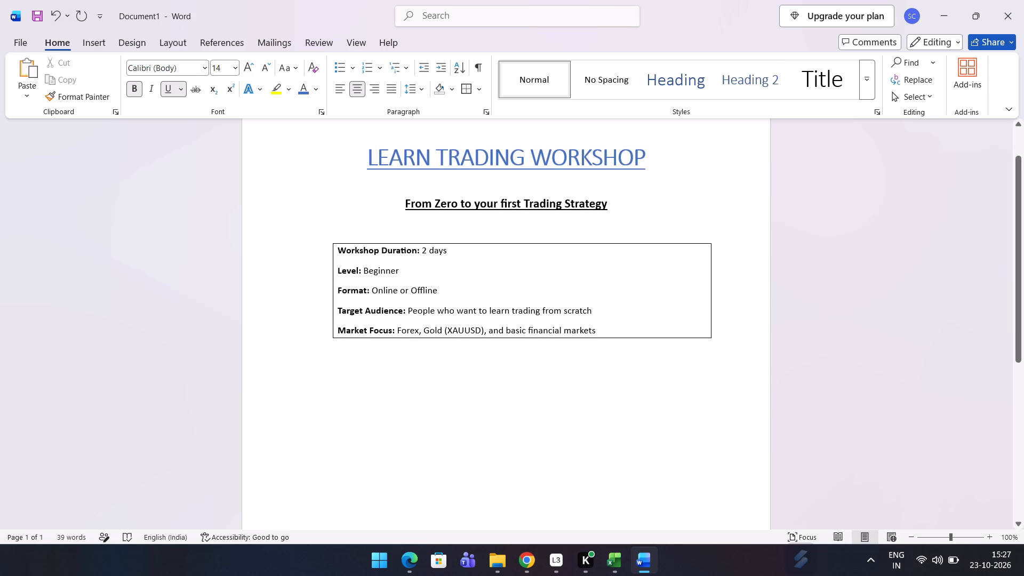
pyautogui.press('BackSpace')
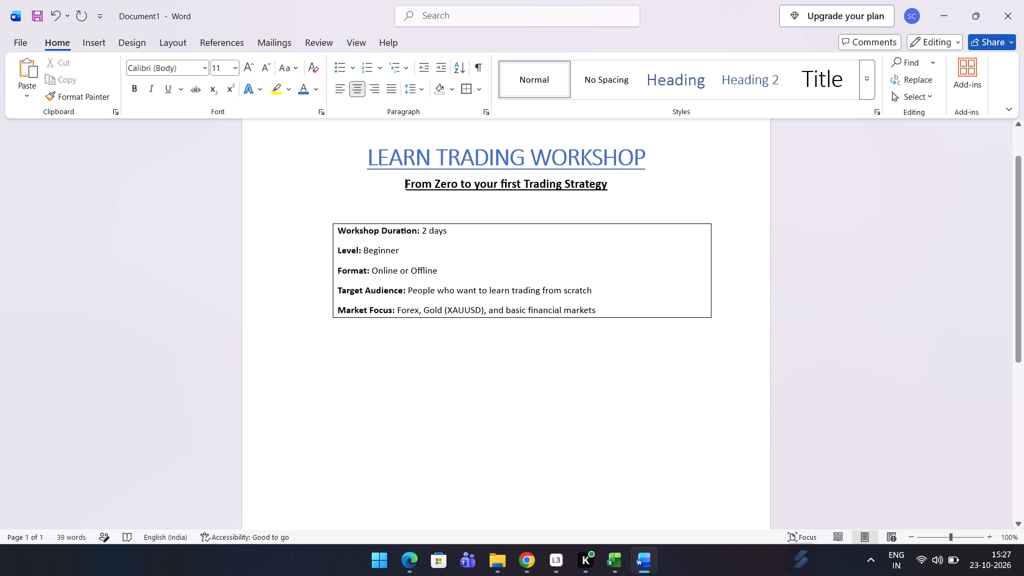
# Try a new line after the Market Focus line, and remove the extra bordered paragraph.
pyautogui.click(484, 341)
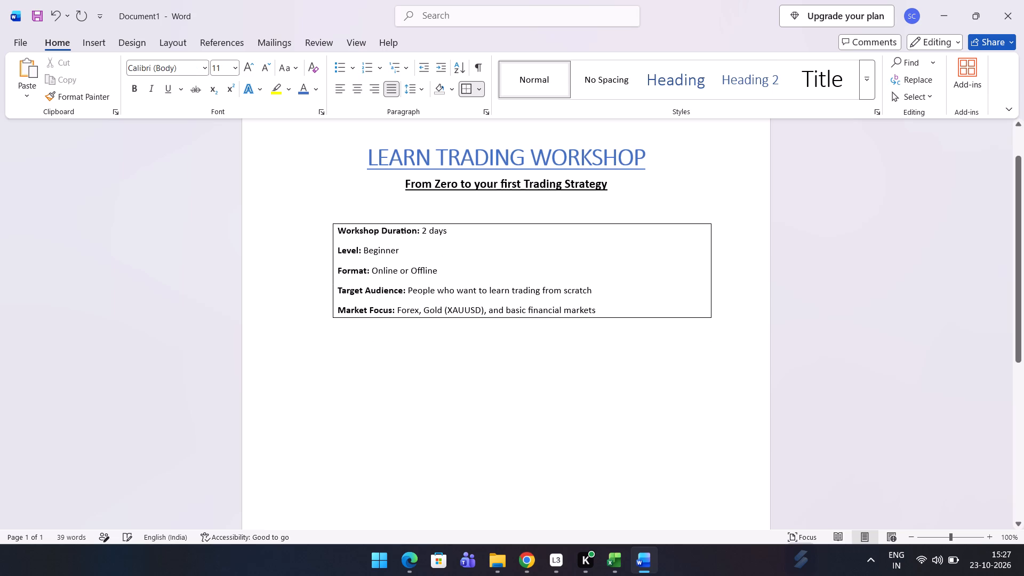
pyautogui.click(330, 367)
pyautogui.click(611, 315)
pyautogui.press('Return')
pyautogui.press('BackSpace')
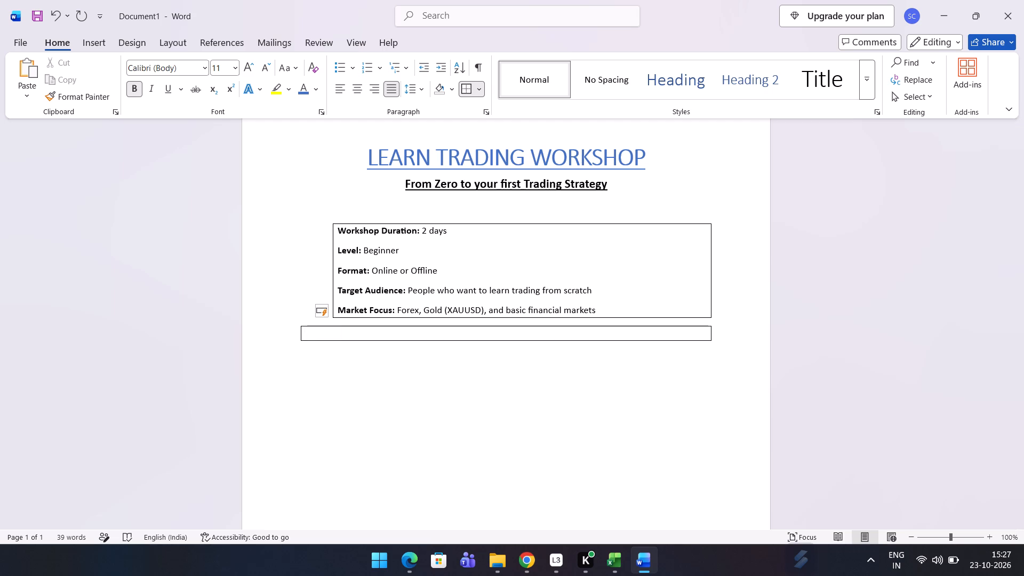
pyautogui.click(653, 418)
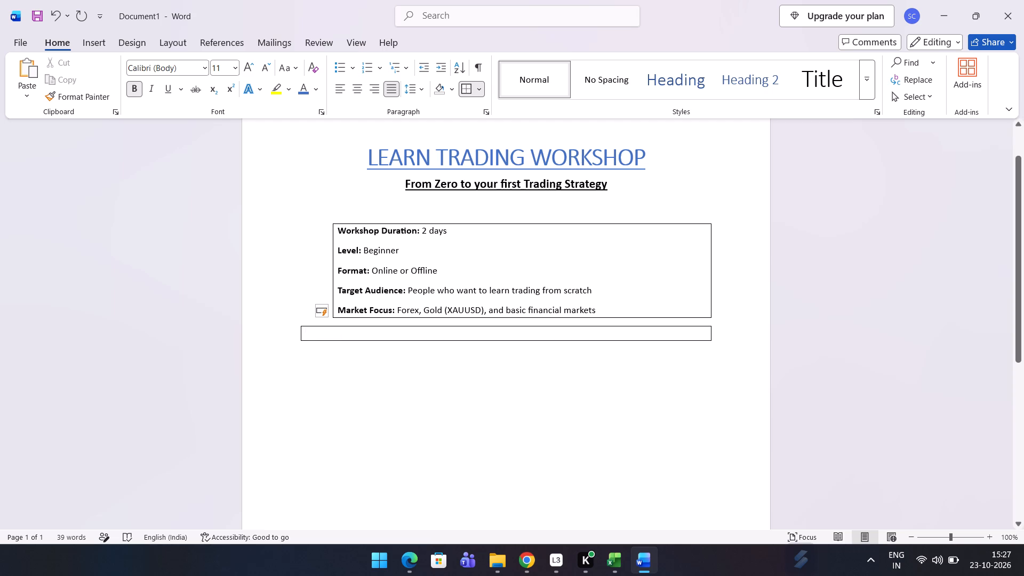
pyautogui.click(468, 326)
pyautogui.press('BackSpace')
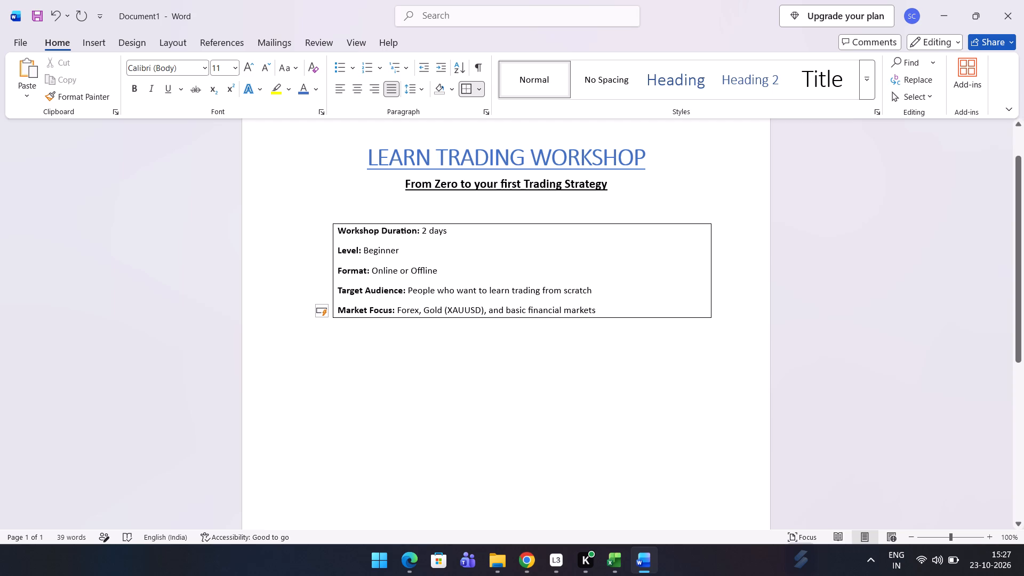
# Add the section heading "1. Workshop Objectives:" in the first Heading style, leaving space below the bordered workshop details.
pyautogui.click(292, 358)
pyautogui.doubleClick(328, 371)
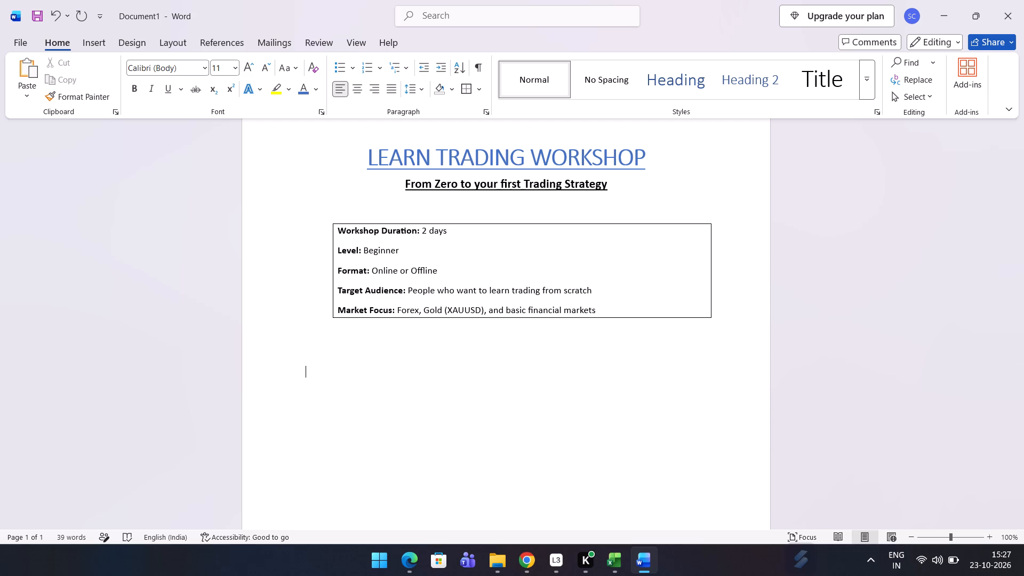
pyautogui.click(690, 79)
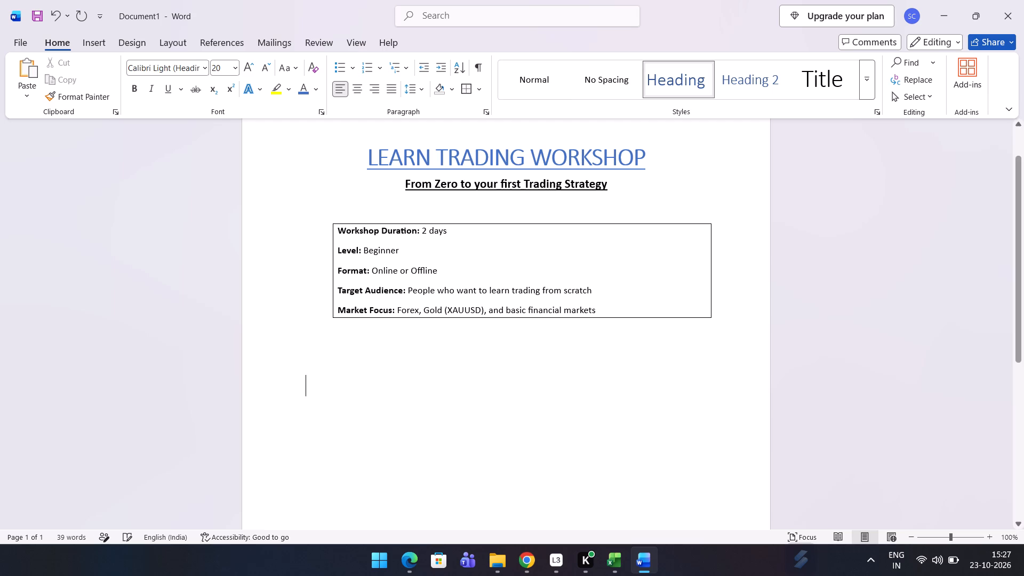
pyautogui.press('1')
pyautogui.press('.')
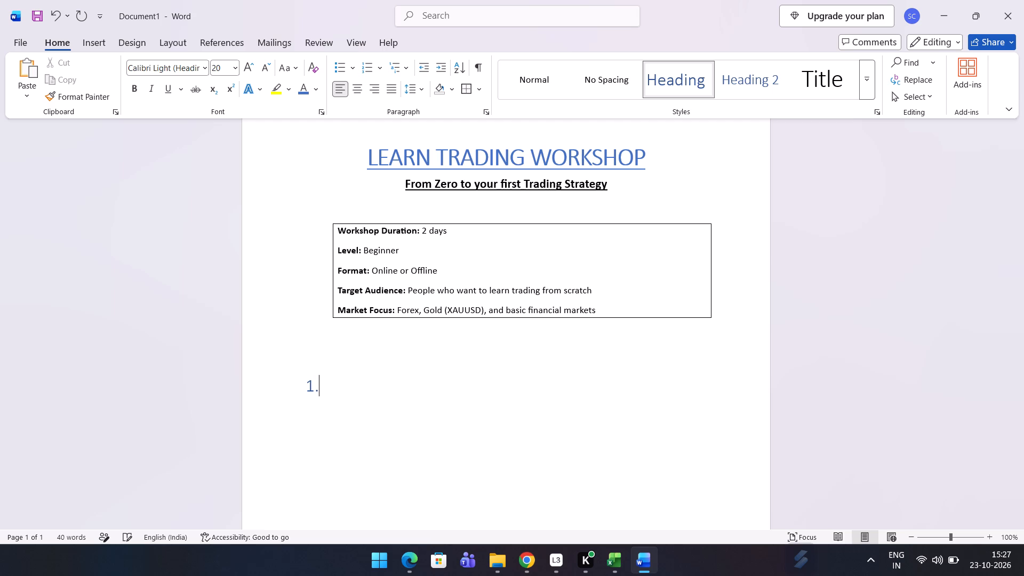
pyautogui.press('space')
pyautogui.press('w')
pyautogui.write('orkshop')
pyautogui.press('space')
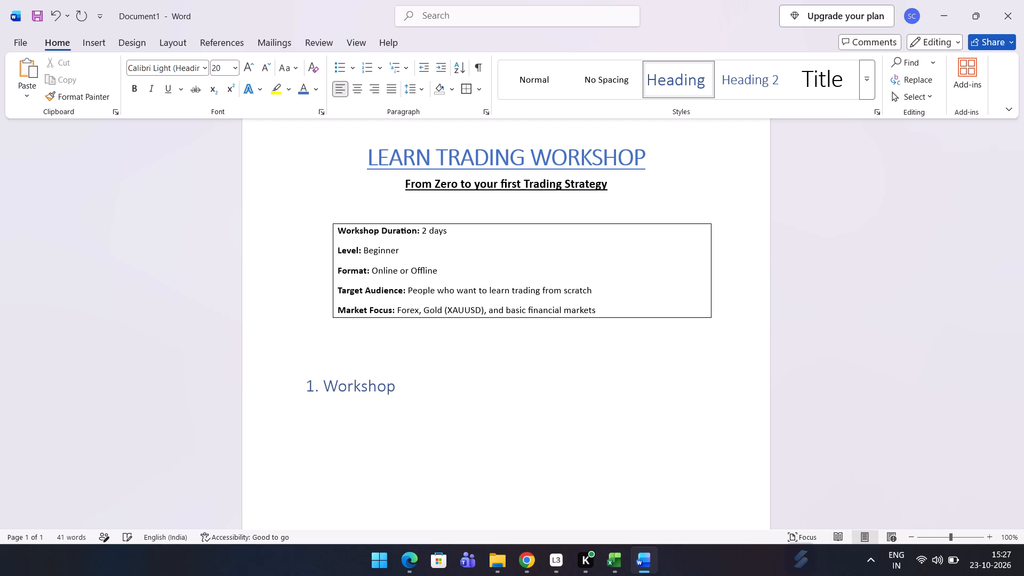
pyautogui.press('n')
pyautogui.press('BackSpace')
pyautogui.write('bjectives')
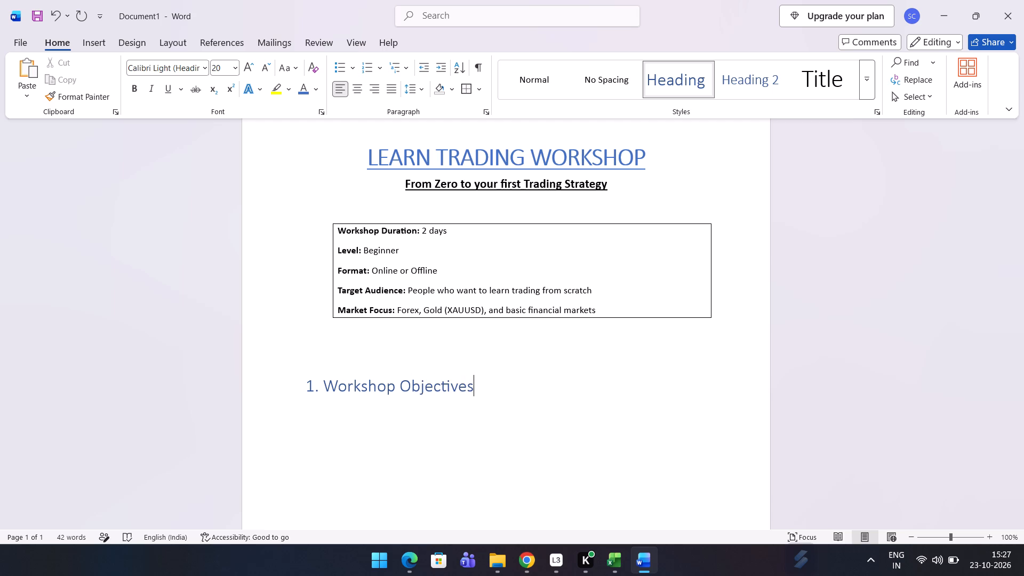
pyautogui.hotkey('shift', ':')
pyautogui.press('Return')
# Below the Workshop Objectives heading, write the introductory line "By the end of this workshop, participants should understand :" and start a new paragraph.
pyautogui.write('by the')
pyautogui.press('space')
pyautogui.write('end osd')
pyautogui.press('BackSpace')
pyautogui.press('BackSpace')
pyautogui.write('f')
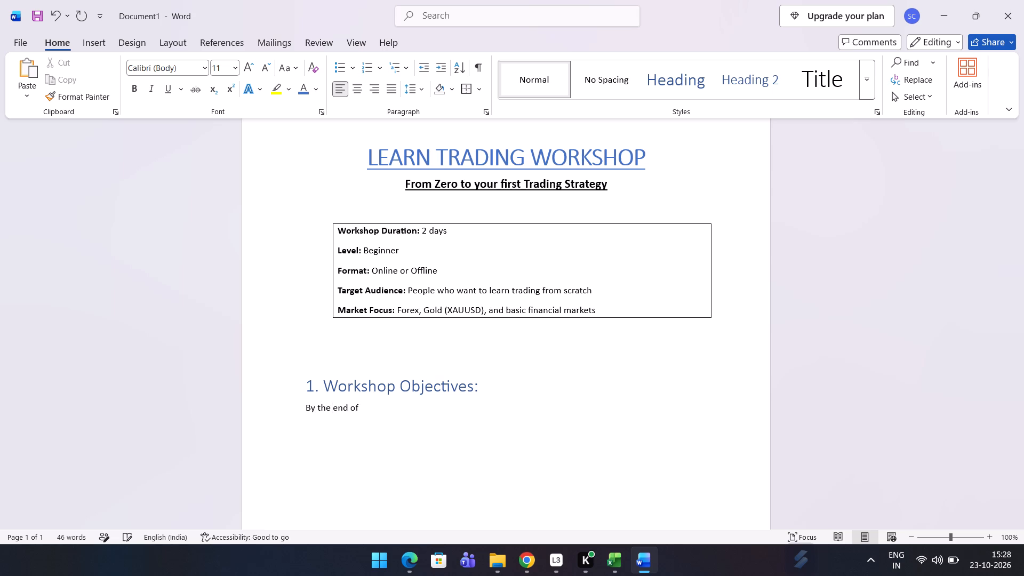
pyautogui.press('space')
pyautogui.write('this')
pyautogui.press('space')
pyautogui.write('workshop')
pyautogui.write(', partiv')
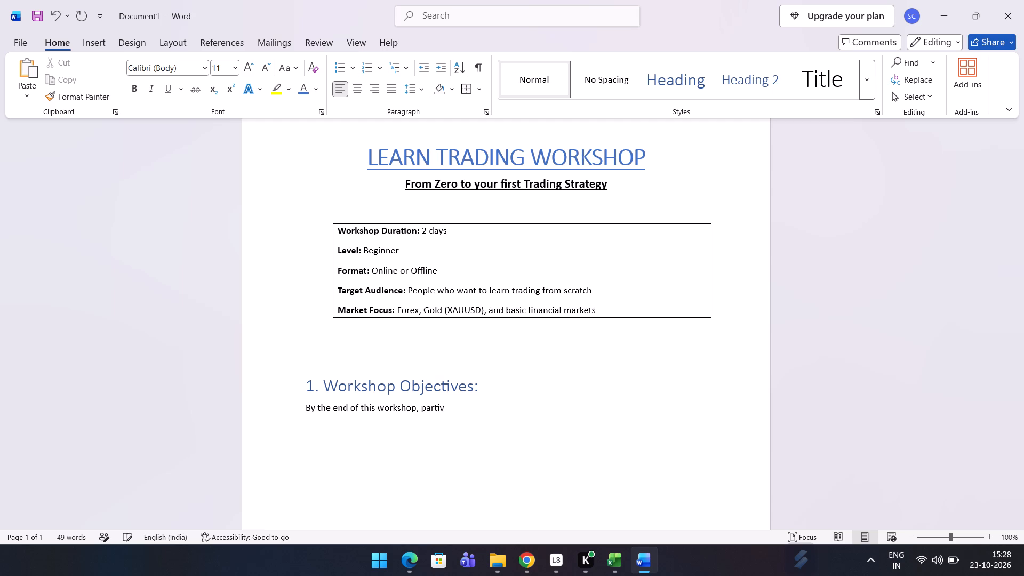
pyautogui.press('BackSpace')
pyautogui.write('cu')
pyautogui.press('BackSpace')
pyautogui.write('ipants')
pyautogui.press('space')
pyautogui.write('should')
pyautogui.press('space')
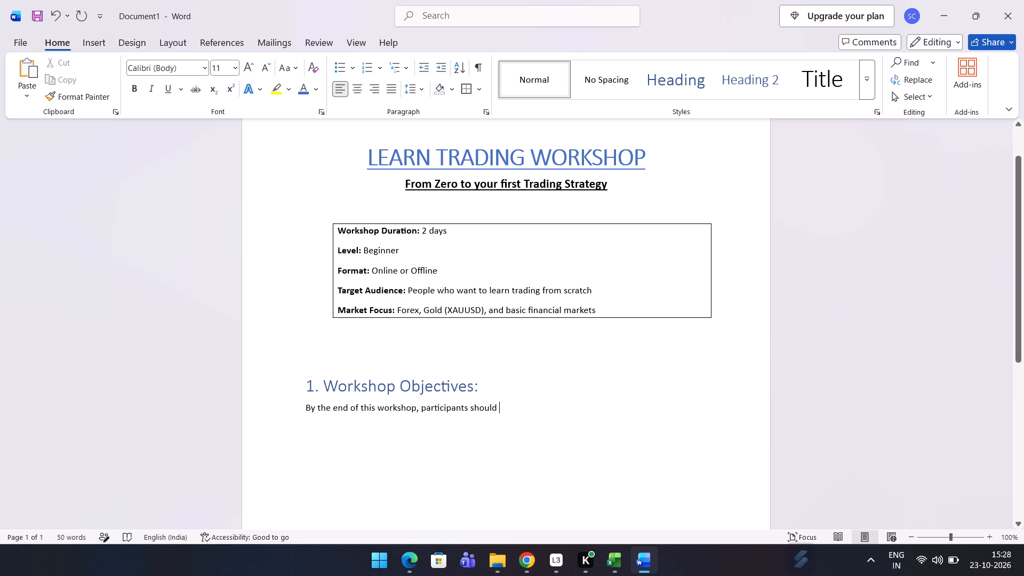
pyautogui.write('sun')
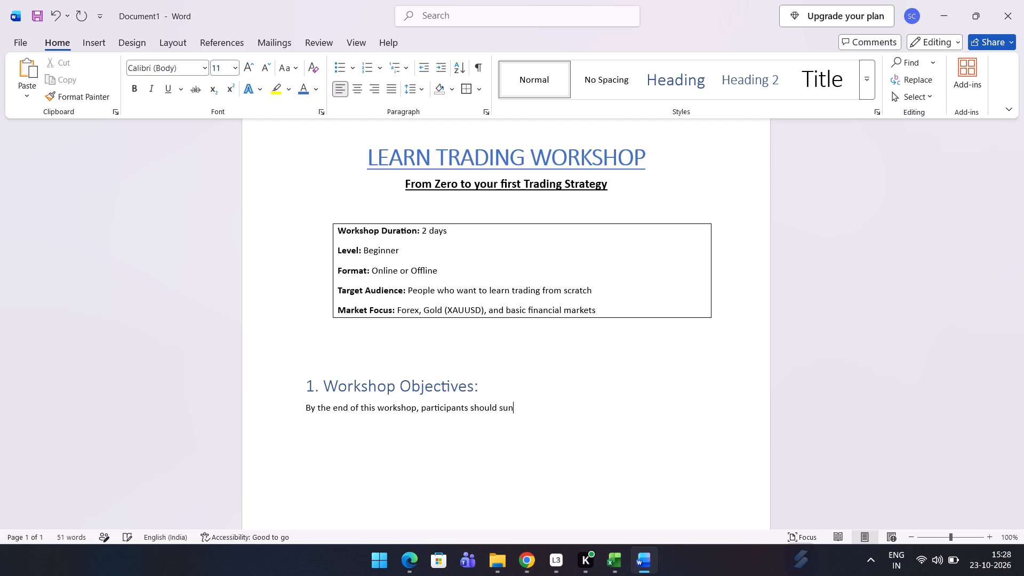
pyautogui.press('BackSpace')
pyautogui.press('BackSpace')
pyautogui.press('BackSpace')
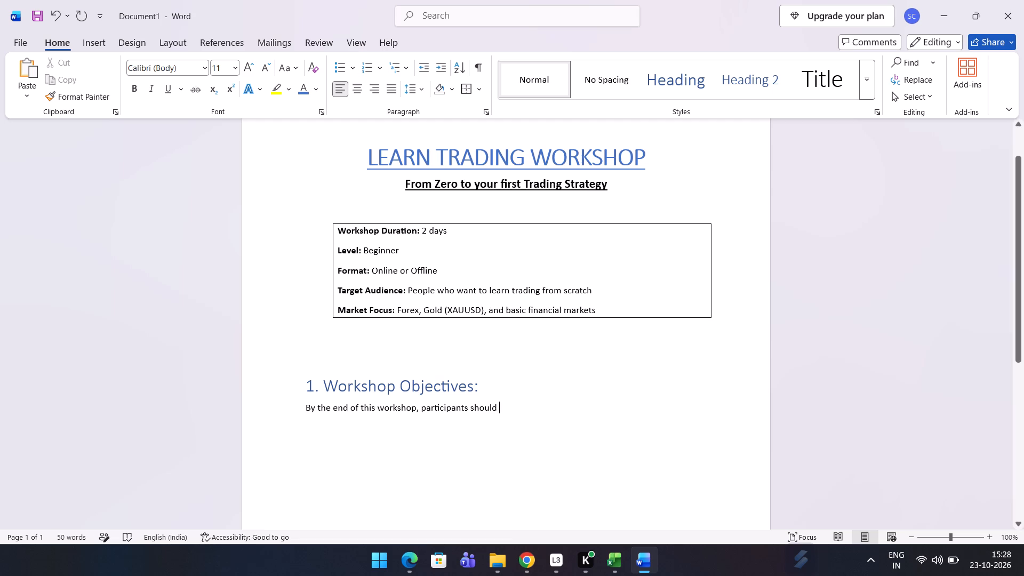
pyautogui.write('undersra')
pyautogui.press('BackSpace')
pyautogui.press('BackSpace')
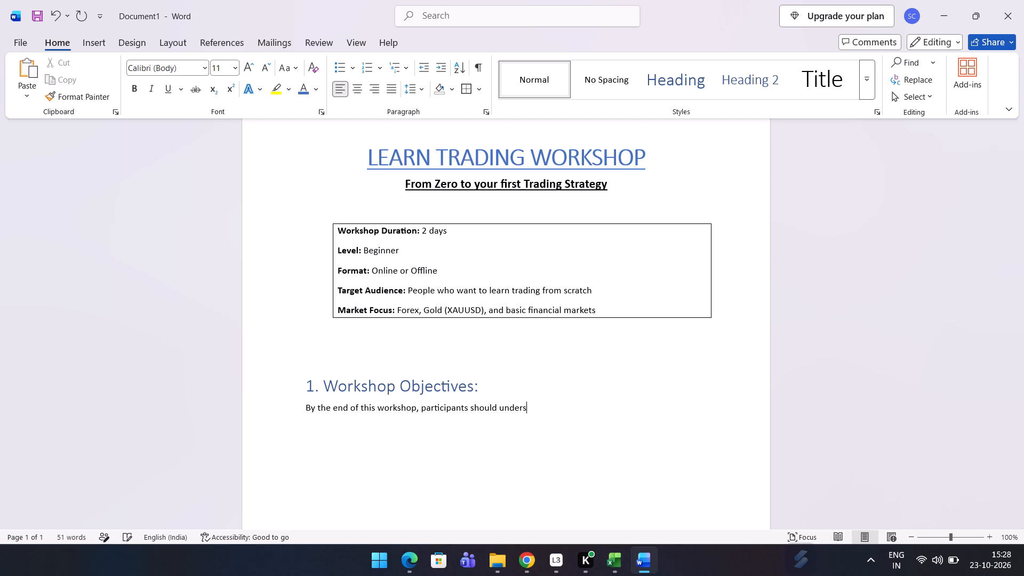
pyautogui.write('tand')
pyautogui.press('space')
pyautogui.hotkey('shift', ':')
pyautogui.press('Return')
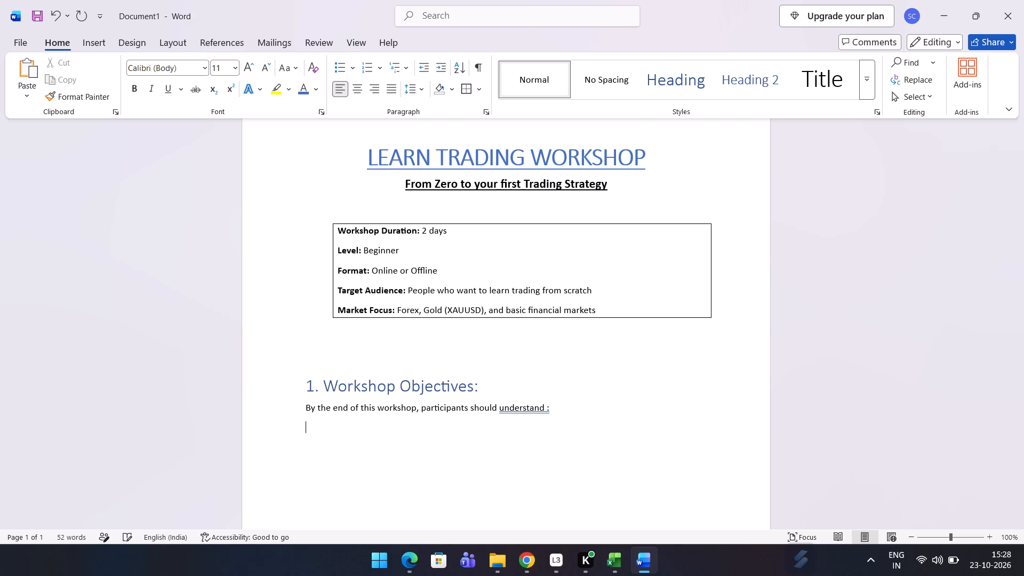
# Start a bulleted list with round bullets on the empty line below the introductory sentence.
pyautogui.click(352, 70)
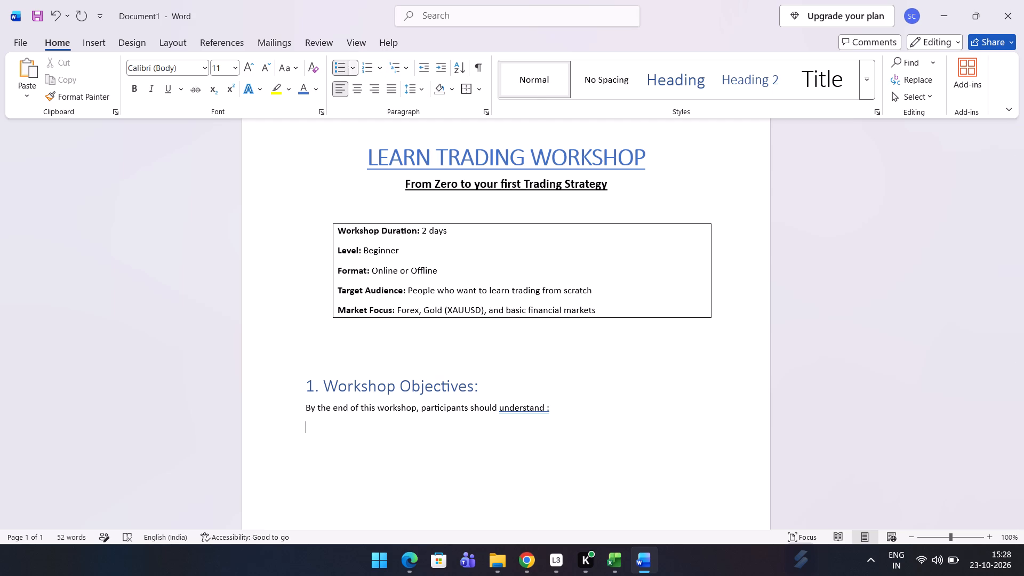
pyautogui.click(345, 70)
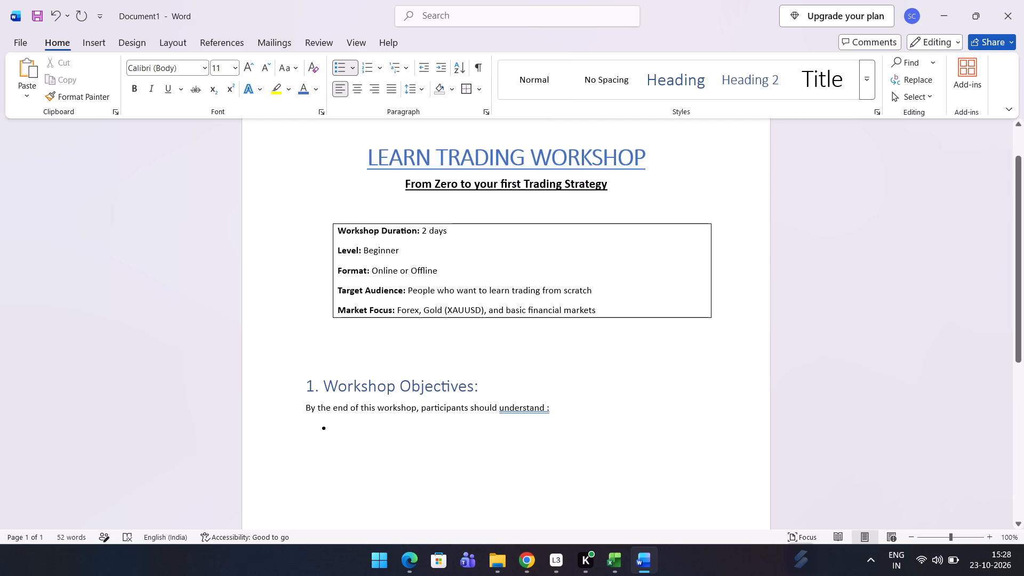
# Accept the grammar suggestion "understand:" to remove the space before the colon in the introductory sentence.
pyautogui.click(553, 410)
pyautogui.rightClick(553, 410)
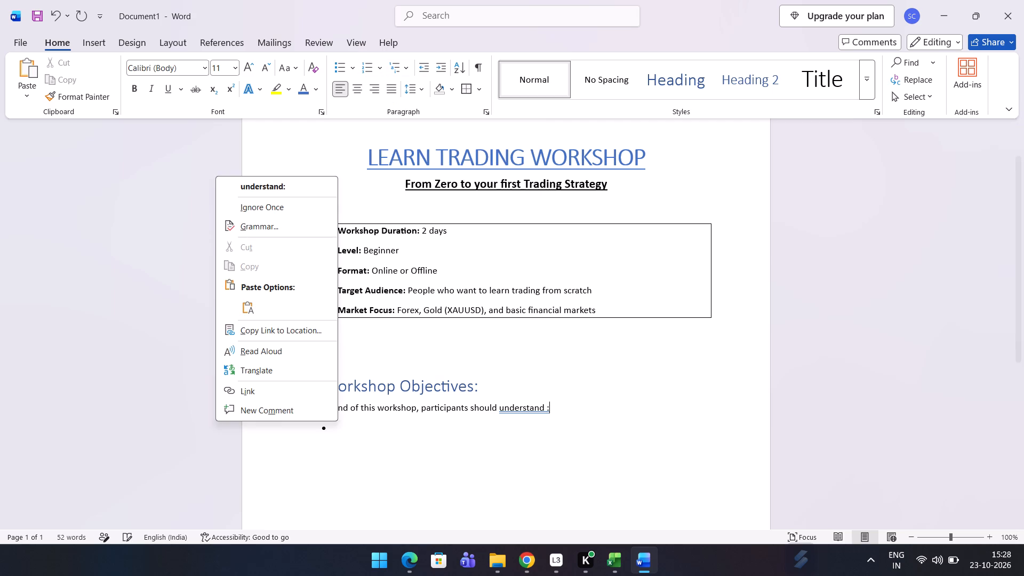
pyautogui.click(299, 189)
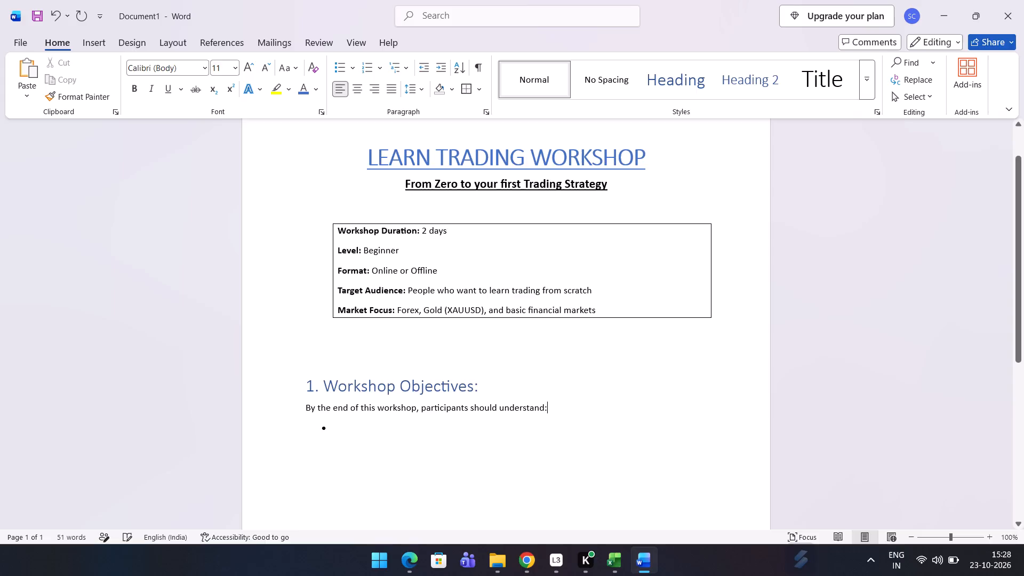
# Write the first bullet as "What trading is and how financial markets work.".
pyautogui.click(334, 428)
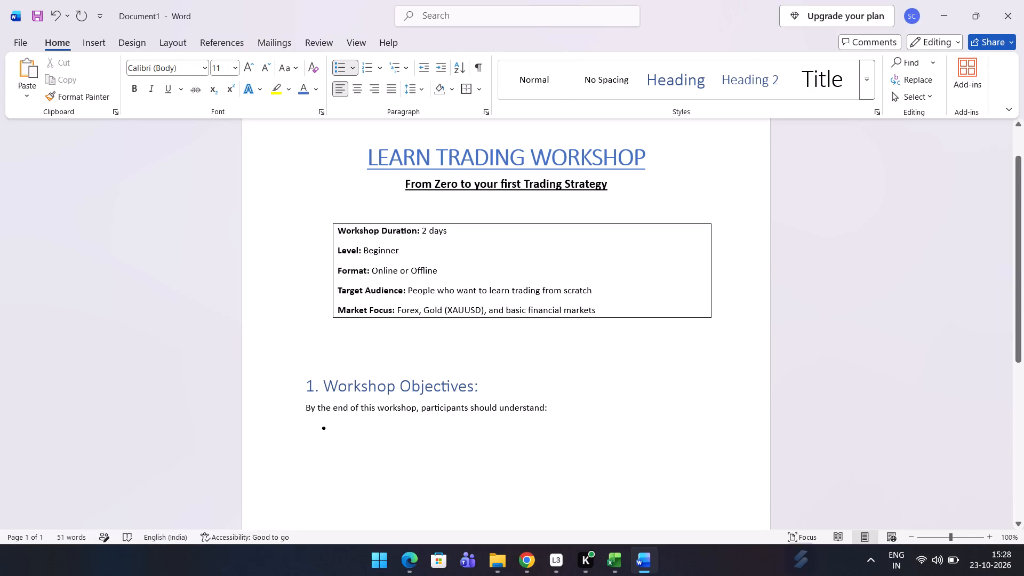
pyautogui.press('e')
pyautogui.press('BackSpace')
pyautogui.press('w')
pyautogui.write('hat')
pyautogui.press('space')
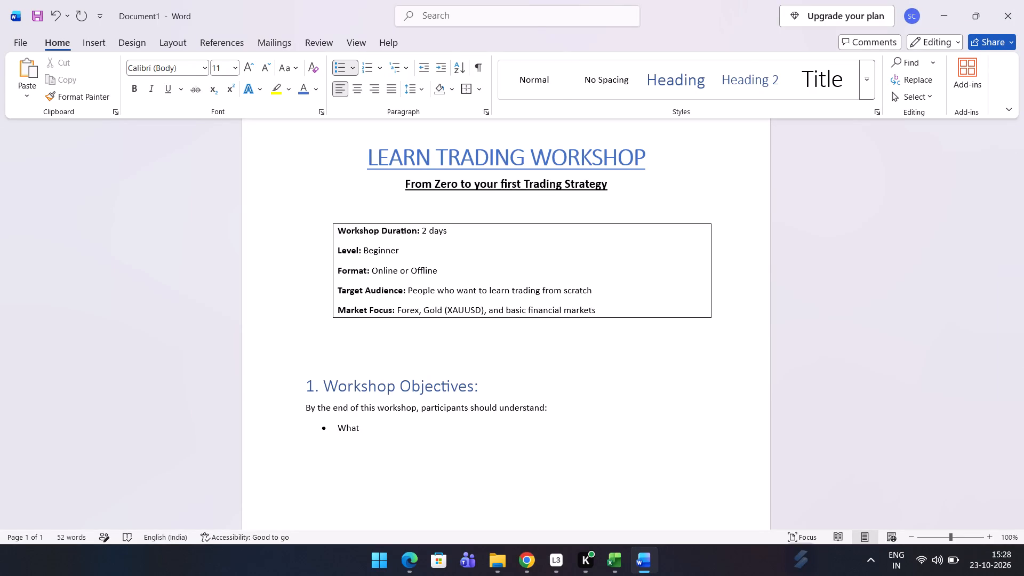
pyautogui.write('trafi')
pyautogui.press('BackSpace')
pyautogui.press('BackSpace')
pyautogui.write('ding os')
pyautogui.press('space')
pyautogui.press('BackSpace')
pyautogui.press('BackSpace')
pyautogui.press('BackSpace')
pyautogui.write('is')
pyautogui.press('space')
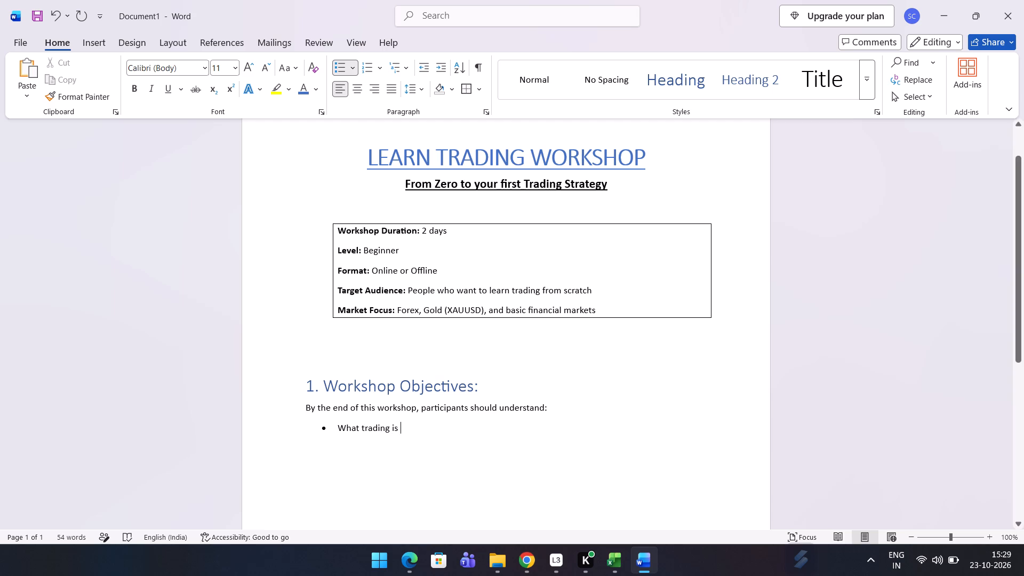
pyautogui.write('anf')
pyautogui.press('space')
pyautogui.press('BackSpace')
pyautogui.press('BackSpace')
pyautogui.press('BackSpace')
pyautogui.write('d')
pyautogui.press('space')
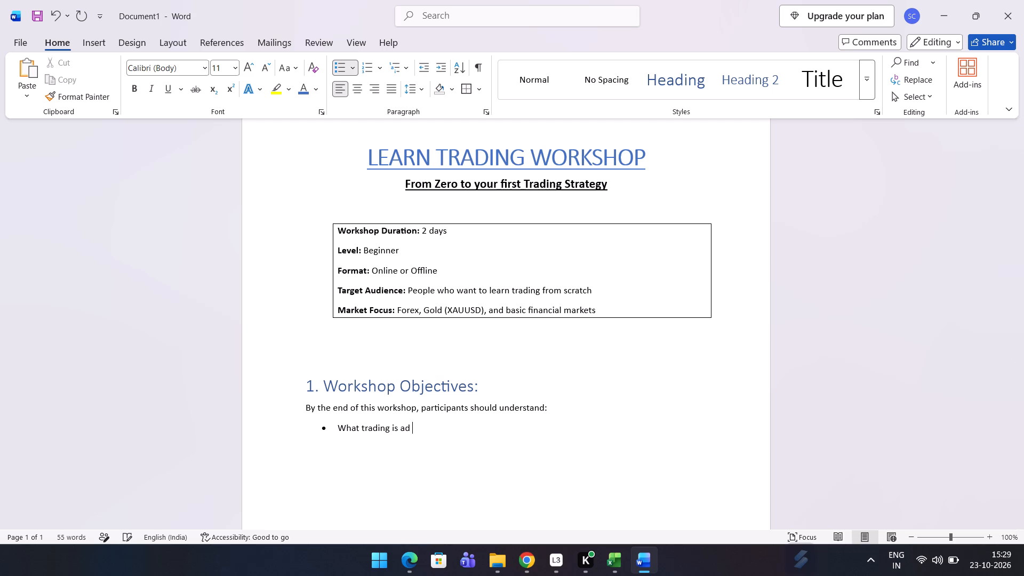
pyautogui.press('BackSpace')
pyautogui.press('BackSpace')
pyautogui.write('nd')
pyautogui.press('space')
pyautogui.write('how')
pyautogui.press('space')
pyautogui.write('gu')
pyautogui.press('BackSpace')
pyautogui.press('BackSpace')
pyautogui.write('fj')
pyautogui.press('BackSpace')
pyautogui.press('o')
pyautogui.press('BackSpace')
pyautogui.write('inan')
pyautogui.write('cia')
pyautogui.press('o')
pyautogui.press('BackSpace')
pyautogui.write('l markers')
pyautogui.press('space')
pyautogui.press('BackSpace')
pyautogui.press('BackSpace')
pyautogui.press('BackSpace')
pyautogui.write('ts work')
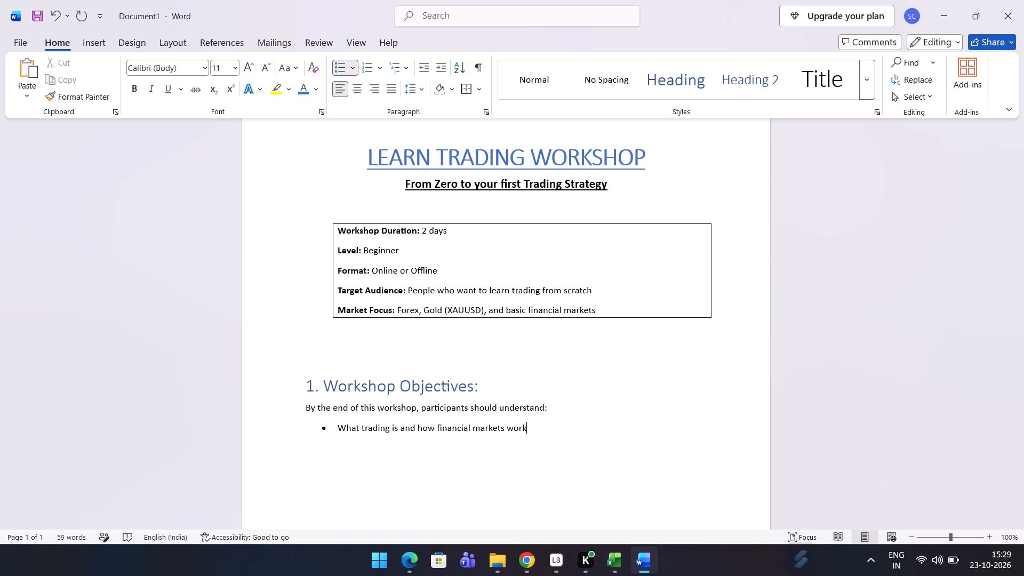
pyautogui.press('.')
# Add a second bullet reading "The difference between Forex, stocks, crypto, and commodities.".
pyautogui.press('Return')
pyautogui.write('th')
pyautogui.press('BackSpace')
pyautogui.press('BackSpace')
pyautogui.press('e')
pyautogui.press('BackSpace')
pyautogui.write('he s')
pyautogui.press('BackSpace')
pyautogui.write('differ')
pyautogui.write('ence n')
pyautogui.press('BackSpace')
pyautogui.write('bet')
pyautogui.write('ween')
pyautogui.press('space')
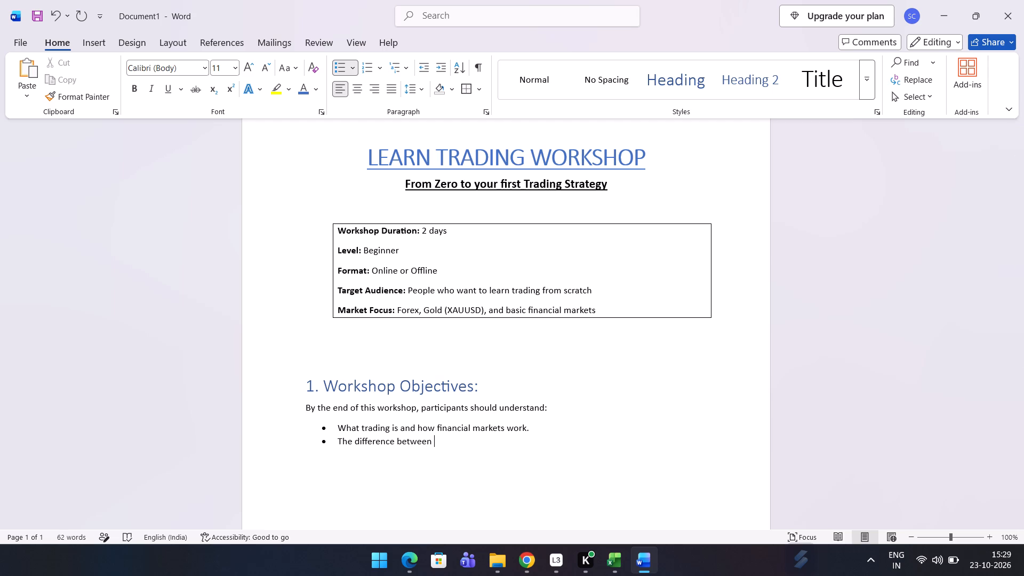
pyautogui.press('f')
pyautogui.press('o')
pyautogui.write('rex')
pyautogui.press(',')
pyautogui.press('space')
pyautogui.write('stock')
pyautogui.write('s,')
pyautogui.press('space')
pyautogui.write('cr')
pyautogui.write('ypro')
pyautogui.press('BackSpace')
pyautogui.press('BackSpace')
pyautogui.write('to')
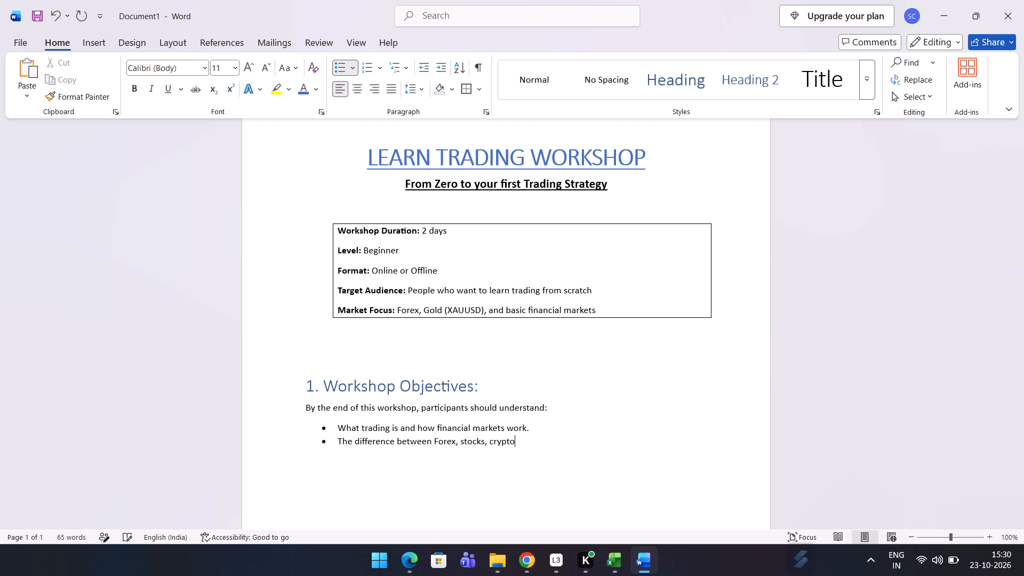
pyautogui.press('space')
pyautogui.press('BackSpace')
pyautogui.write(', and')
pyautogui.press('space')
pyautogui.write('commodities')
pyautogui.press('.')
pyautogui.press('Left')
pyautogui.press('BackSpace')
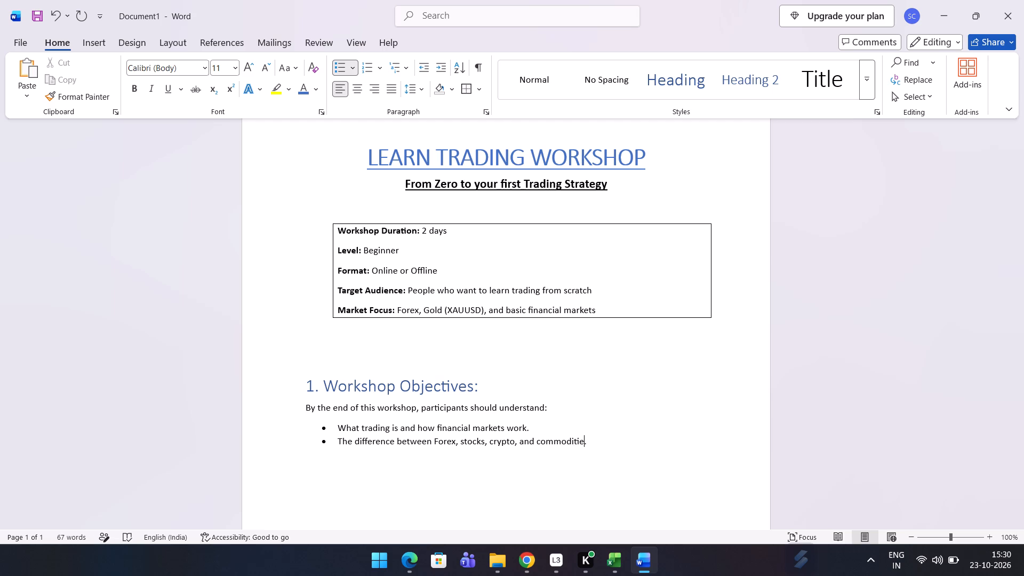
pyautogui.press('s')
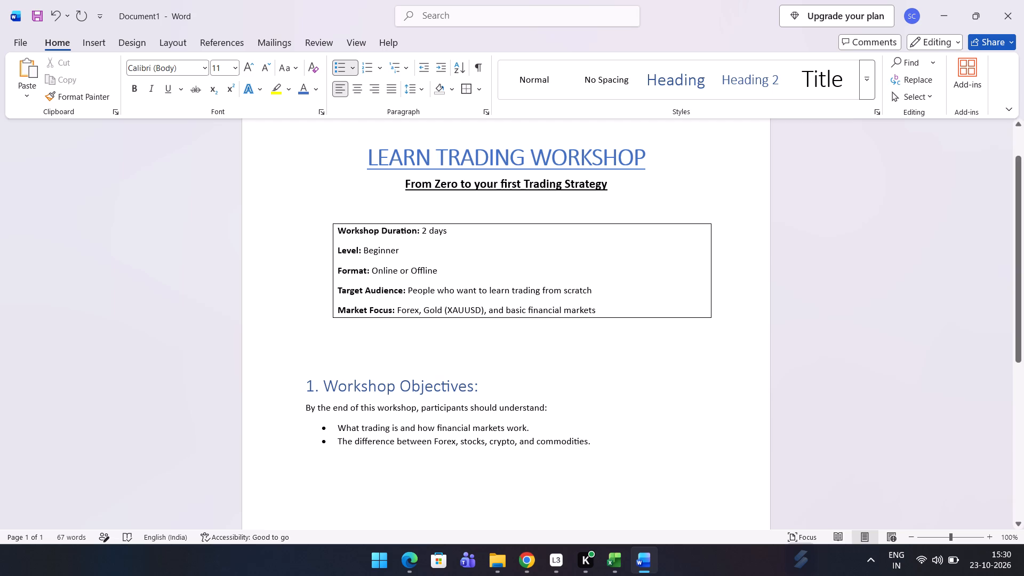
pyautogui.click(593, 441)
# Add a third bullet to the Workshop Objectives list reading "How to read candlestick charts.".
pyautogui.press('Return')
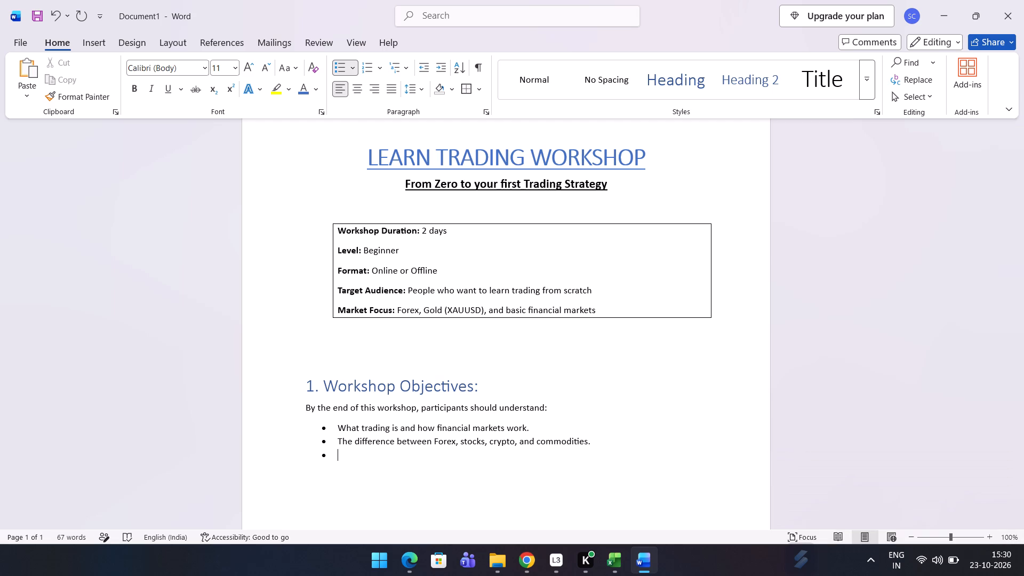
pyautogui.write('ow to t')
pyautogui.press('BackSpace')
pyautogui.write('readd')
pyautogui.press('space')
pyautogui.press('BackSpace')
pyautogui.press('BackSpace')
pyautogui.press('space')
pyautogui.write('candel')
pyautogui.press('s')
pyautogui.write('tik')
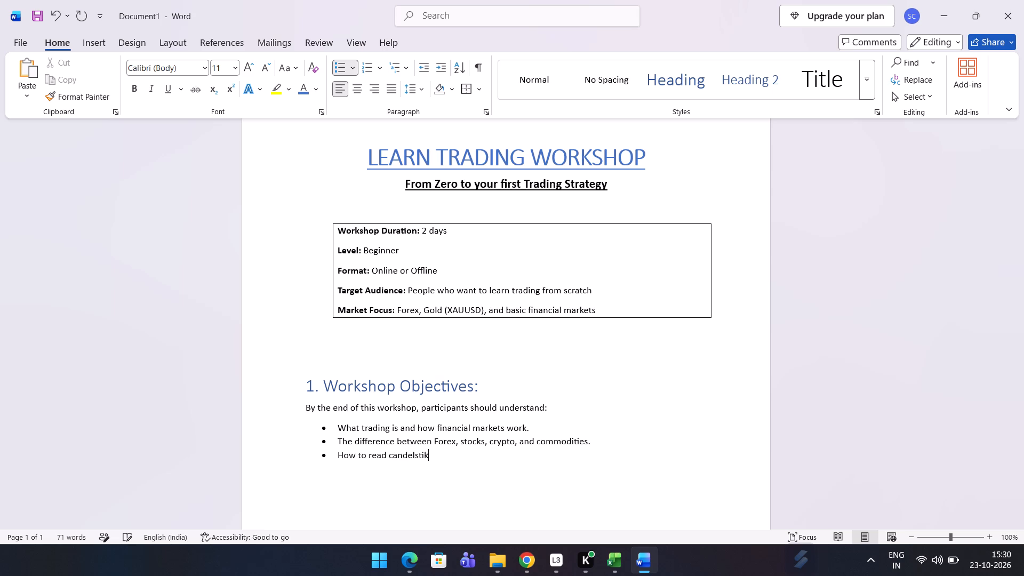
pyautogui.press('BackSpace')
pyautogui.press('BackSpace')
pyautogui.press('BackSpace')
pyautogui.write('ti')
pyautogui.write('ck')
pyautogui.press('space')
pyautogui.write('charts')
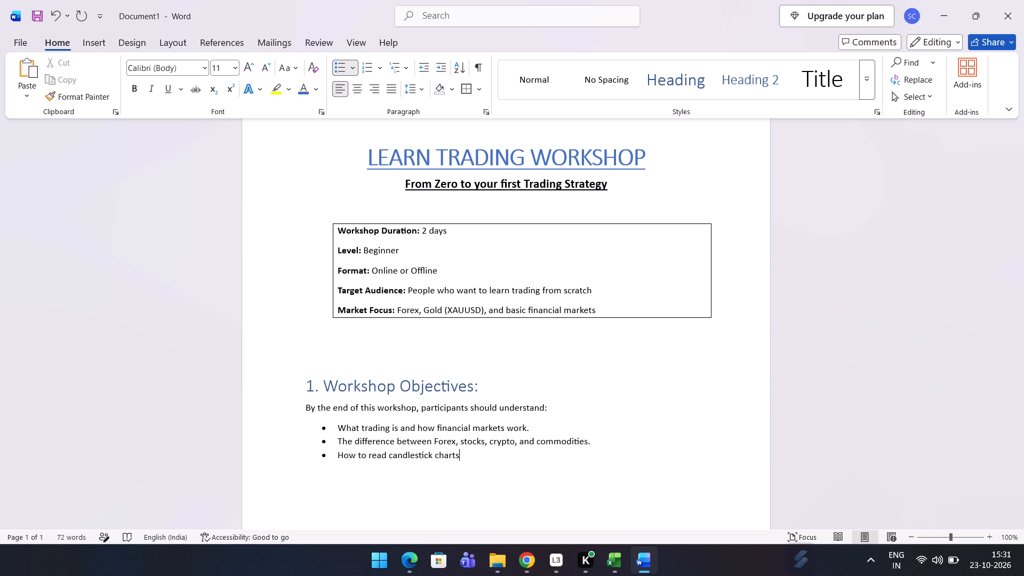
pyautogui.press('.')
# Add a fourth bullet to the Workshop Objectives list reading "How to identify trends and structure.".
pyautogui.press('Return')
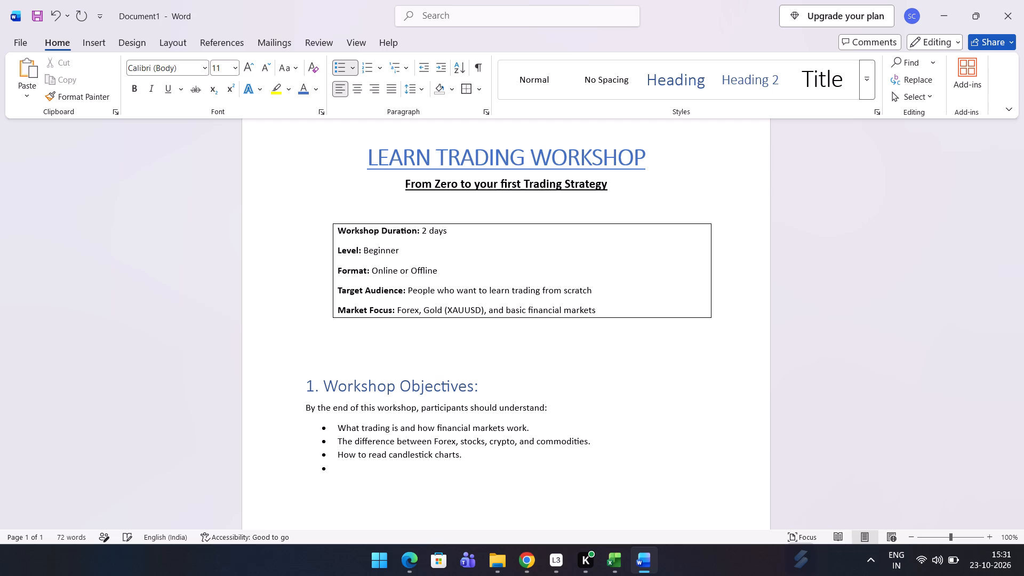
pyautogui.write('how')
pyautogui.press('BackSpace')
pyautogui.press('BackSpace')
pyautogui.press('h')
pyautogui.write('ow')
pyautogui.press('space')
pyautogui.write('to idento')
pyautogui.press('BackSpace')
pyautogui.press('i')
pyautogui.write('fy')
pyautogui.press('space')
pyautogui.write('te')
pyautogui.press('BackSpace')
pyautogui.write('ren')
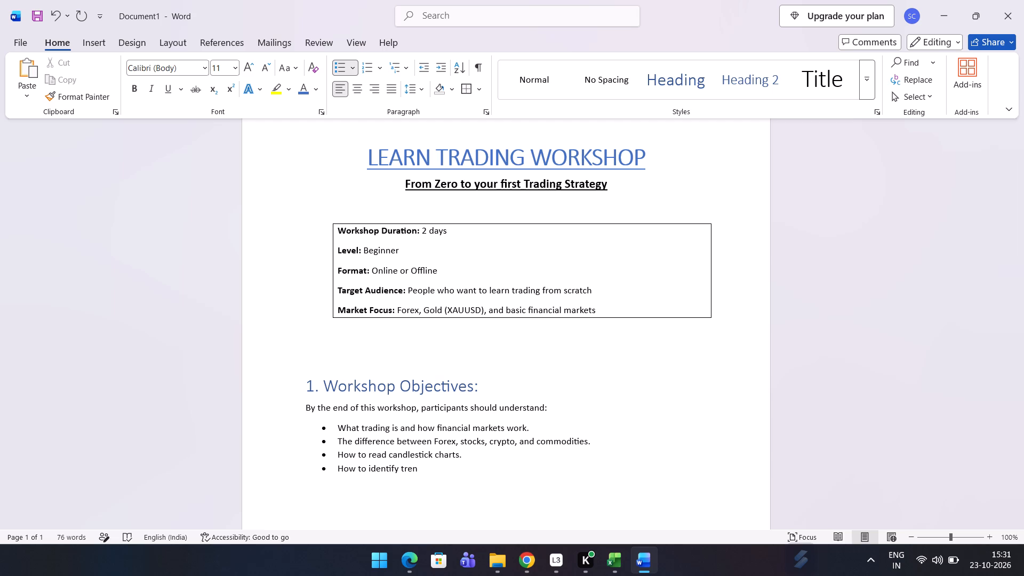
pyautogui.write('ds and steu')
pyautogui.press('BackSpace')
pyautogui.press('BackSpace')
pyautogui.write('ri')
pyautogui.press('BackSpace')
pyautogui.press('u')
pyautogui.write('cture')
pyautogui.press('.')
# Add a fifth bullet to the Workshop Objectives list reading "How to use support and resistance.".
pyautogui.press('Return')
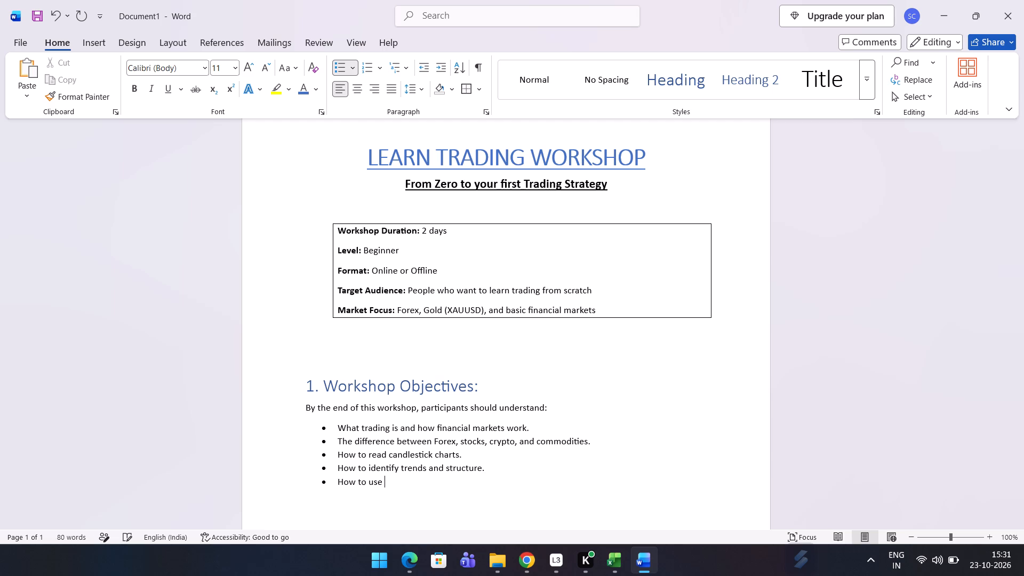
pyautogui.write('supppi')
pyautogui.press('BackSpace')
pyautogui.press('BackSpace')
pyautogui.press('o')
pyautogui.write('rrt anff')
pyautogui.press('space')
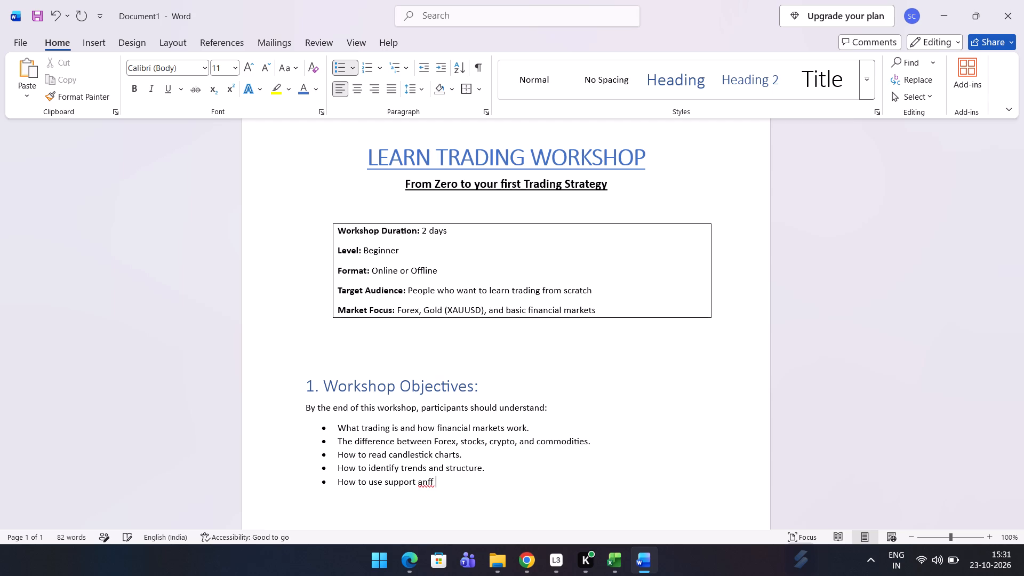
pyautogui.press('BackSpace')
pyautogui.press('BackSpace')
pyautogui.press('BackSpace')
pyautogui.write('d')
pyautogui.press('space')
pyautogui.write('res')
pyautogui.write('is')
pyautogui.press('space')
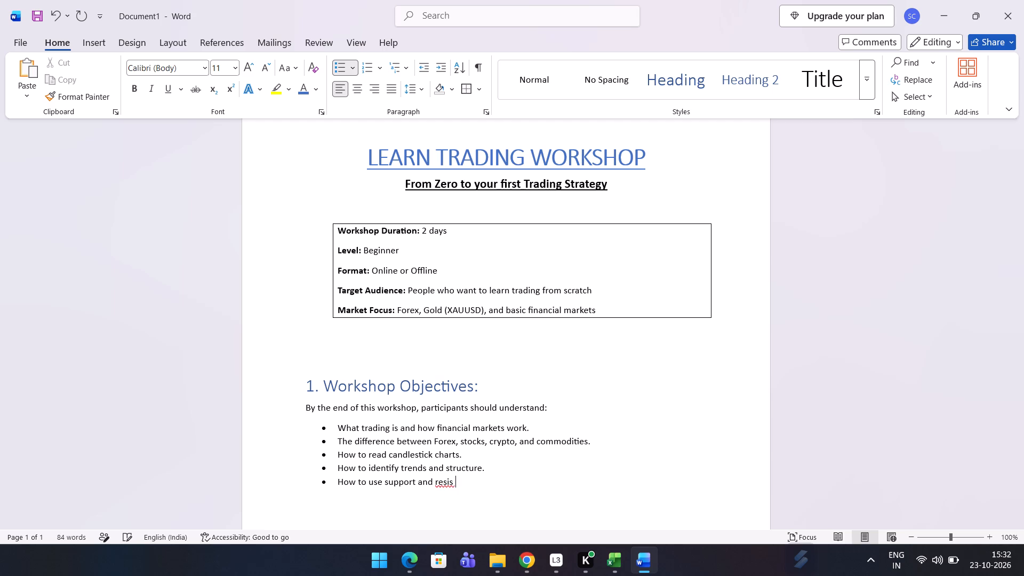
pyautogui.press('BackSpace')
pyautogui.press('BackSpace')
pyautogui.write('stance')
pyautogui.press('.')
# Add a sixth bullet to the Workshop Objectives list reading "How to understand risk-to-reward ratio.".
pyautogui.press('Return')
pyautogui.press('h')
pyautogui.write('use')
pyautogui.press('space')
pyautogui.press('BackSpace')
pyautogui.press('BackSpace')
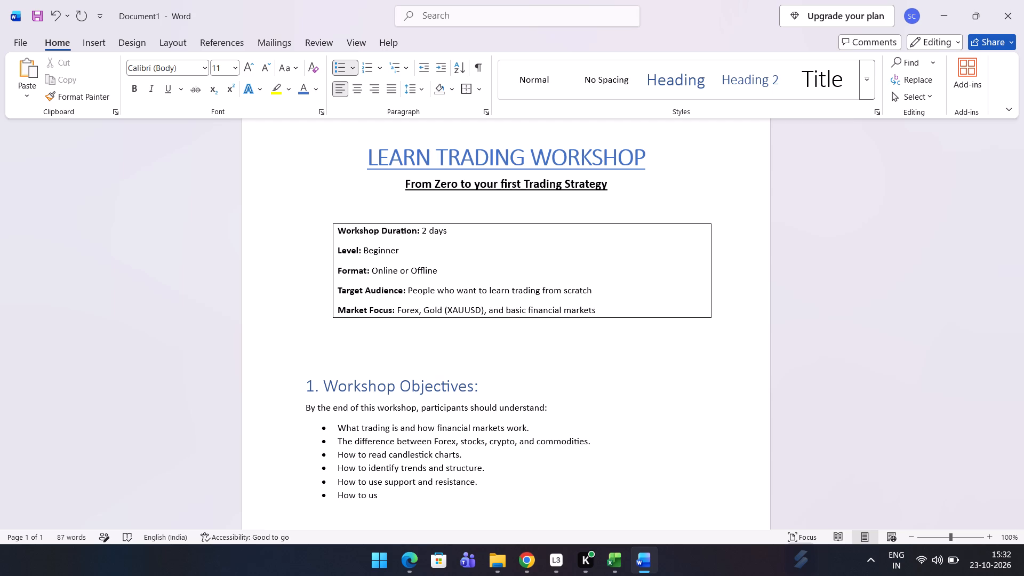
pyautogui.press('BackSpace')
pyautogui.press('BackSpace')
pyautogui.write('un')
pyautogui.write('derstanf')
pyautogui.press('BackSpace')
pyautogui.write('d')
pyautogui.press('space')
pyautogui.write('ri')
pyautogui.write('sk')
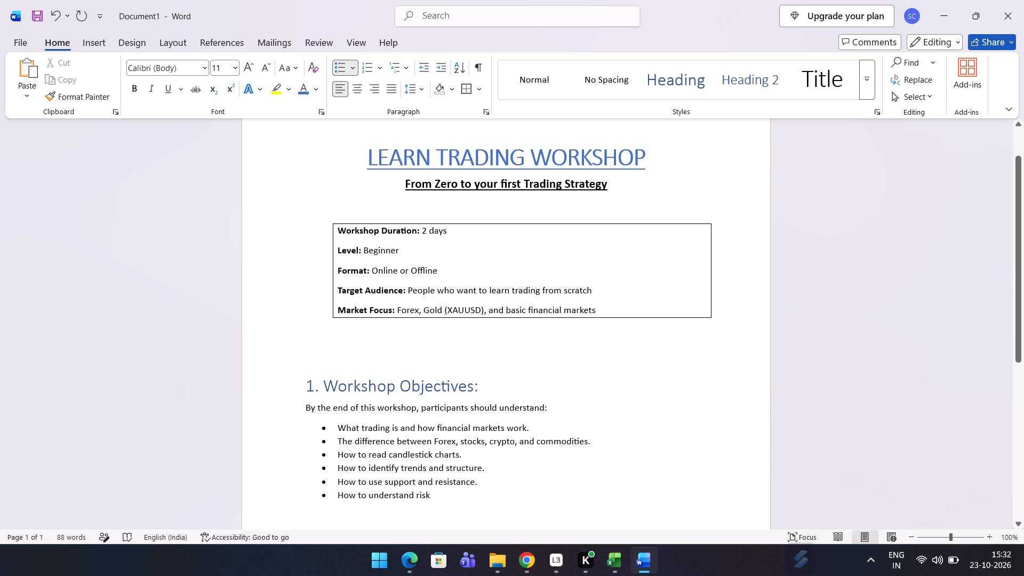
pyautogui.press('k')
pyautogui.press('BackSpace')
pyautogui.press('BackSpace')
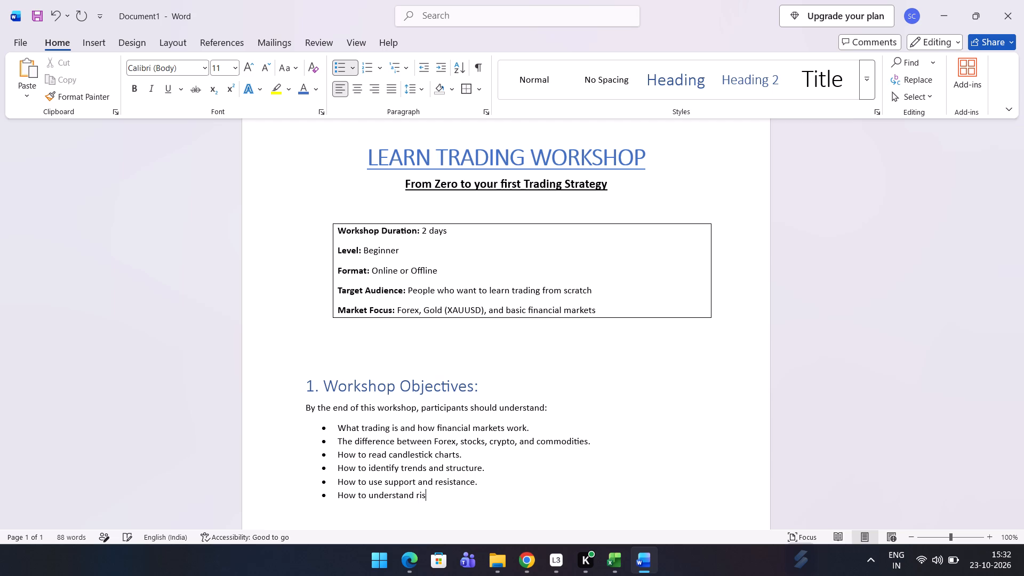
pyautogui.press('k')
pyautogui.press('[')
pyautogui.press('+')
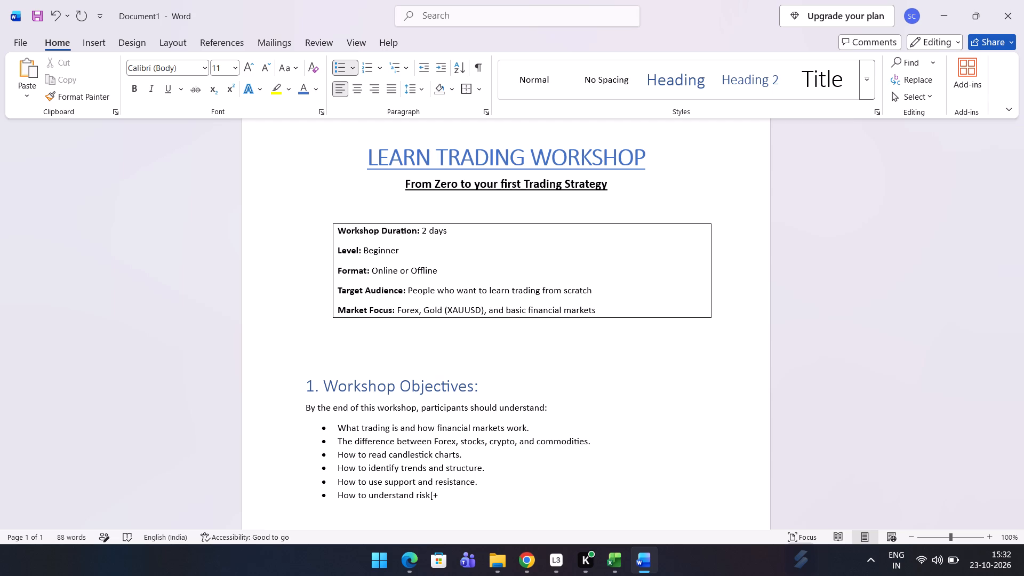
pyautogui.press('BackSpace')
pyautogui.press('BackSpace')
pyautogui.press('-')
pyautogui.write('to')
pyautogui.press('space')
pyautogui.press('+')
pyautogui.press('+')
pyautogui.press('BackSpace')
pyautogui.press('BackSpace')
pyautogui.press('BackSpace')
pyautogui.press('-')
pyautogui.write('reward')
pyautogui.press('space')
pyautogui.write('ratio')
pyautogui.press('.')
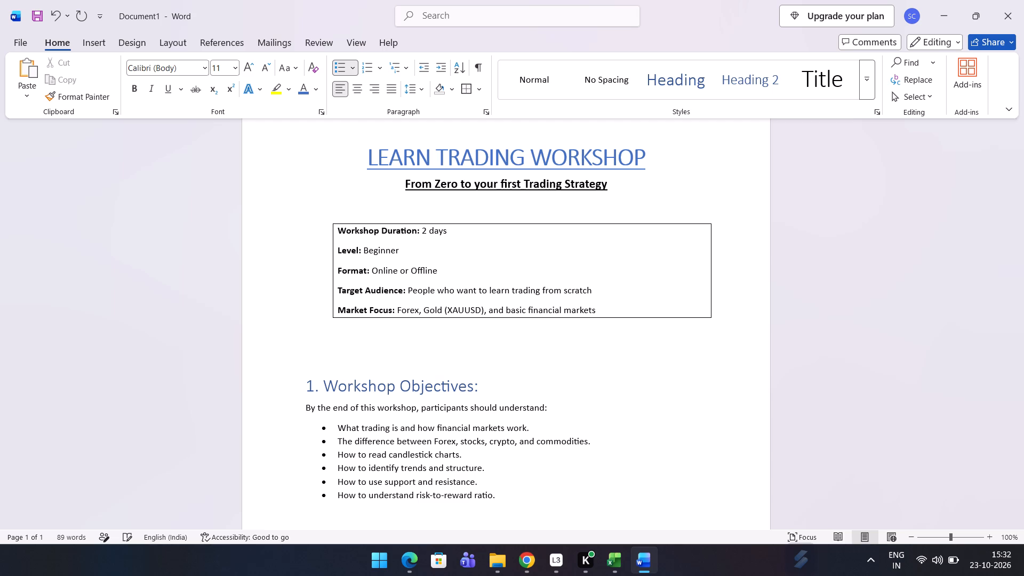